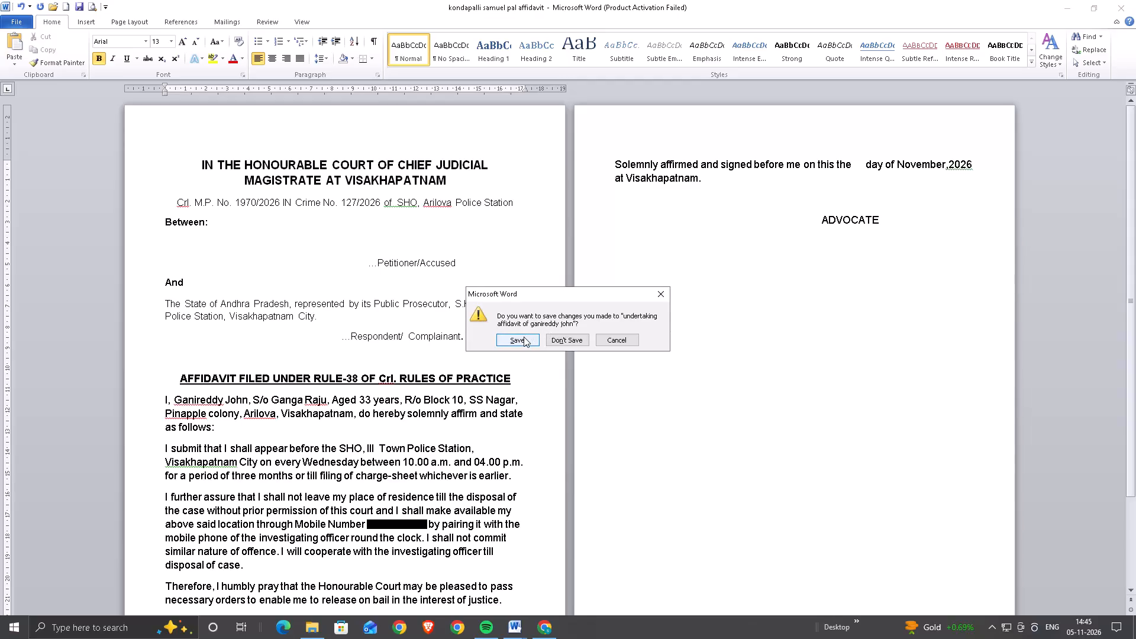
Save the changes to the other undertaking affidavit that is being closed.
left_click(524, 337)
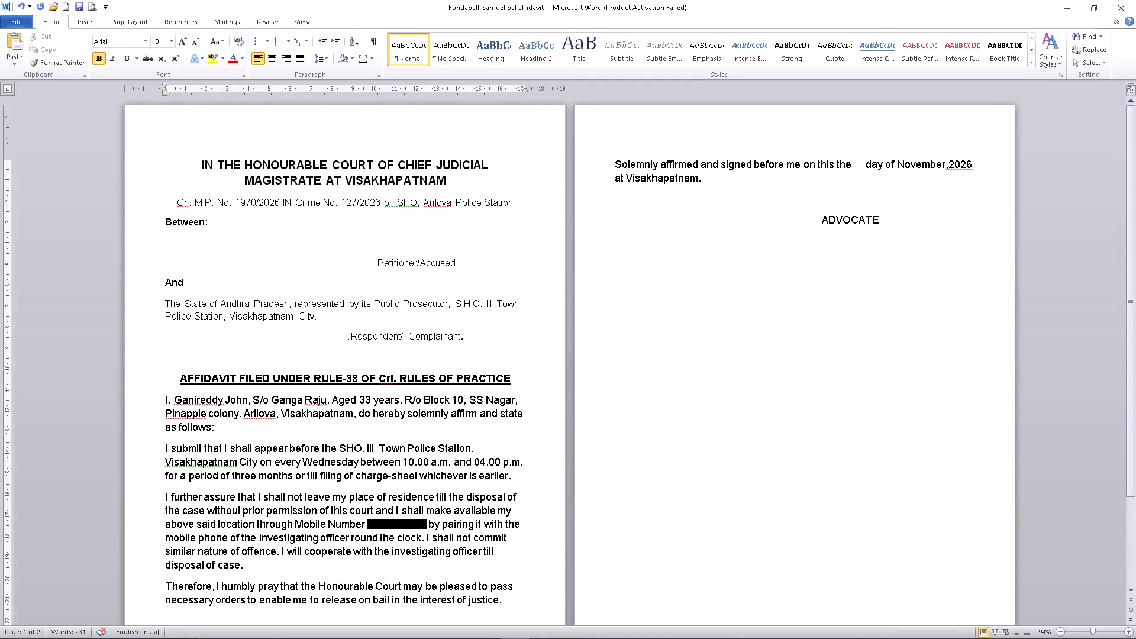
Paste the petitioner's name, age and address details below "Between:" and format them as non-bold, left-aligned text.
key("ctrl+v")
left_click_drag(161, 241, 277, 255)
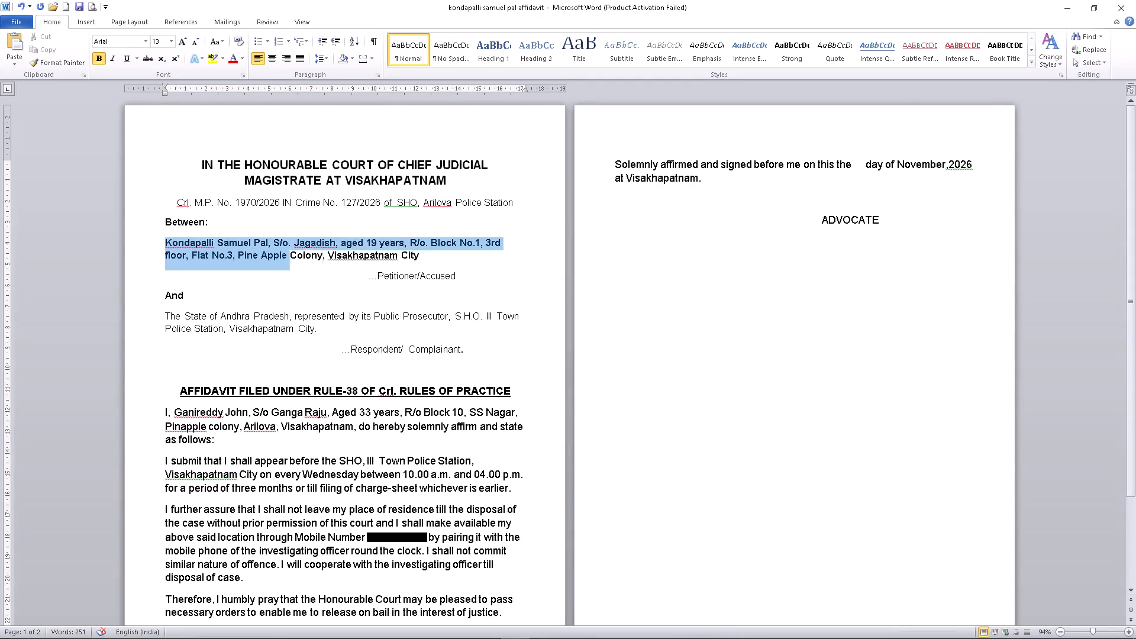
left_click_drag(277, 255, 430, 257)
left_click(97, 57)
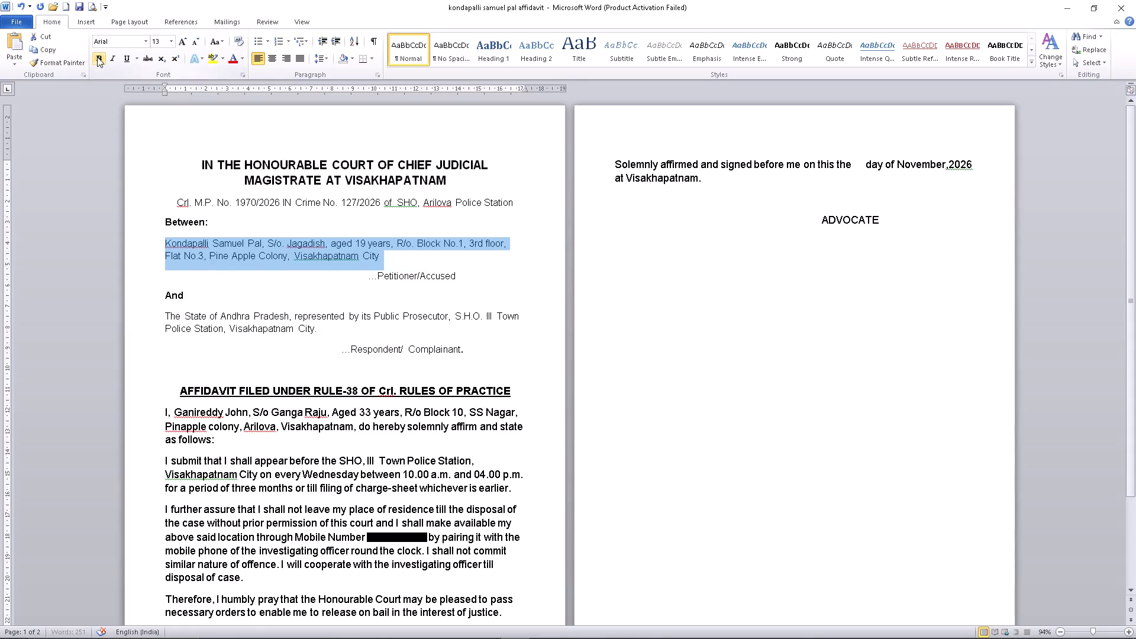
left_click(274, 55)
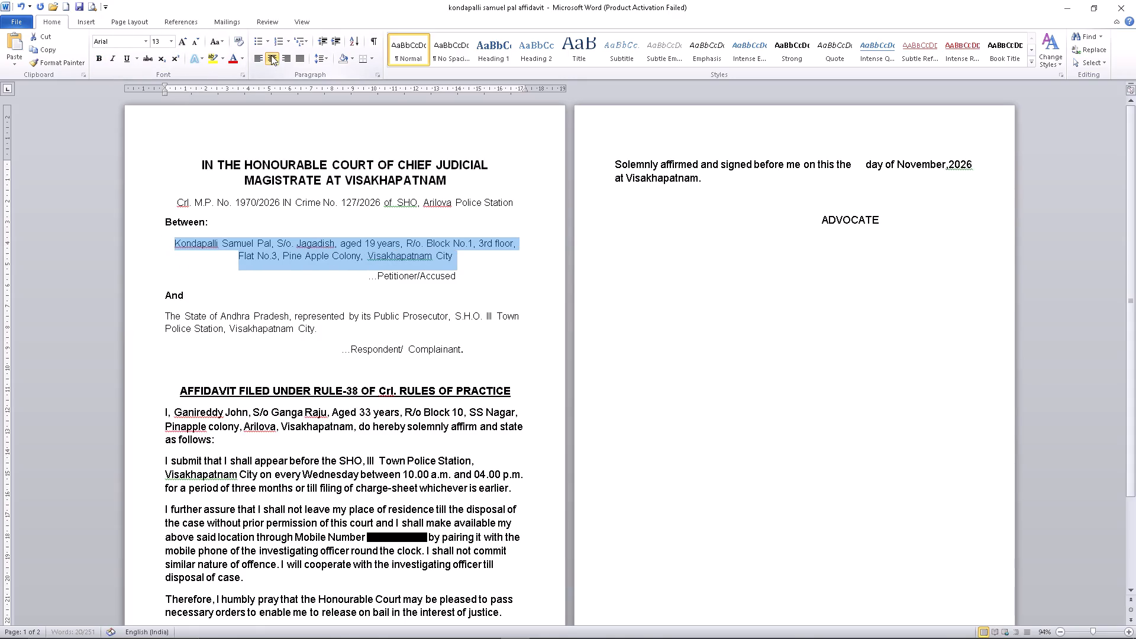
left_click(254, 58)
left_click(362, 277)
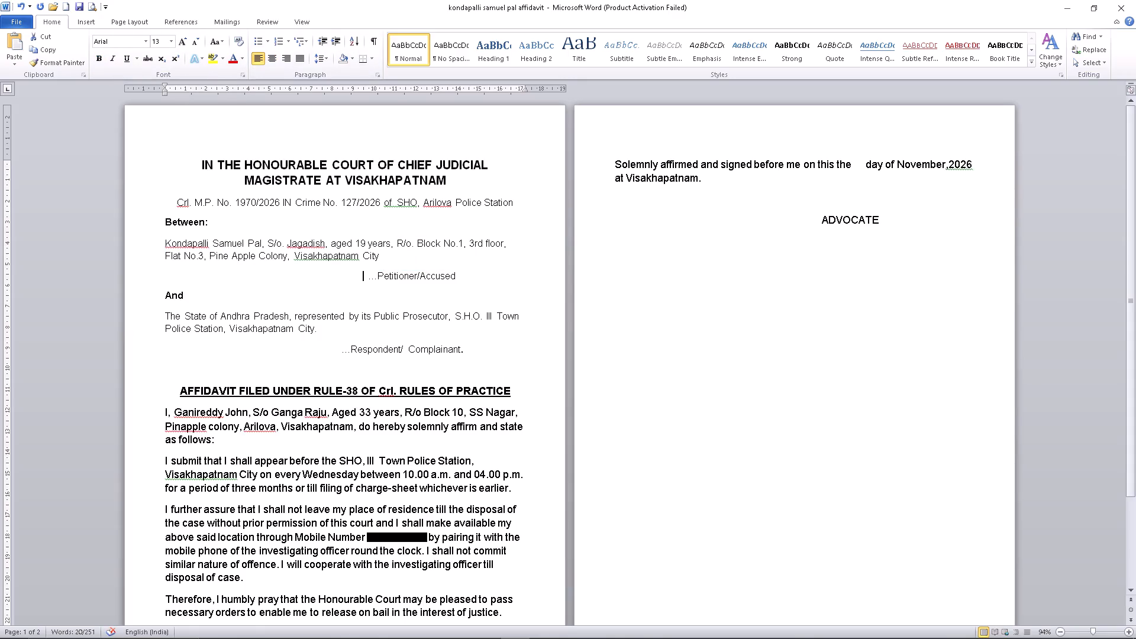
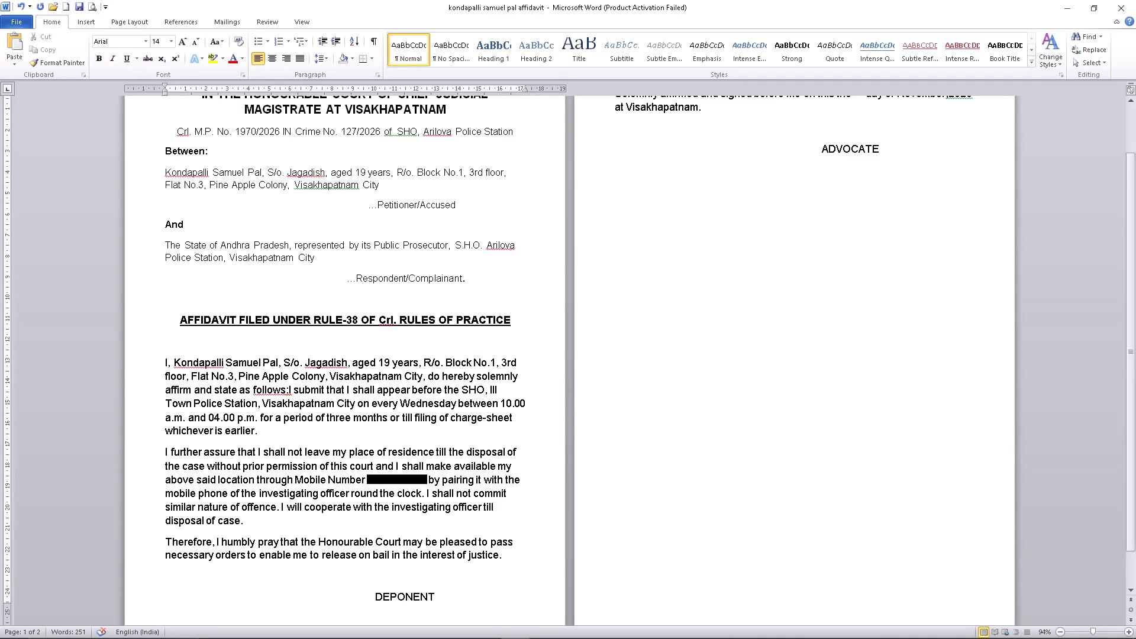
Start a new paragraph at "I submit that I shall appear before the SHO", directly after "affirm and state as follows:".
key("Return")
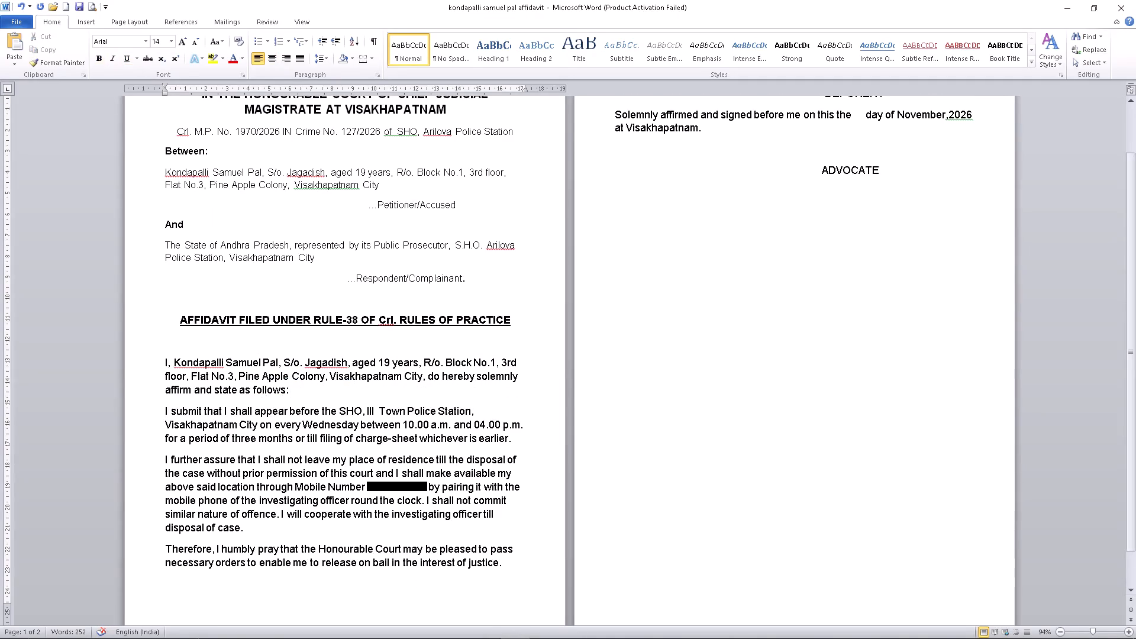
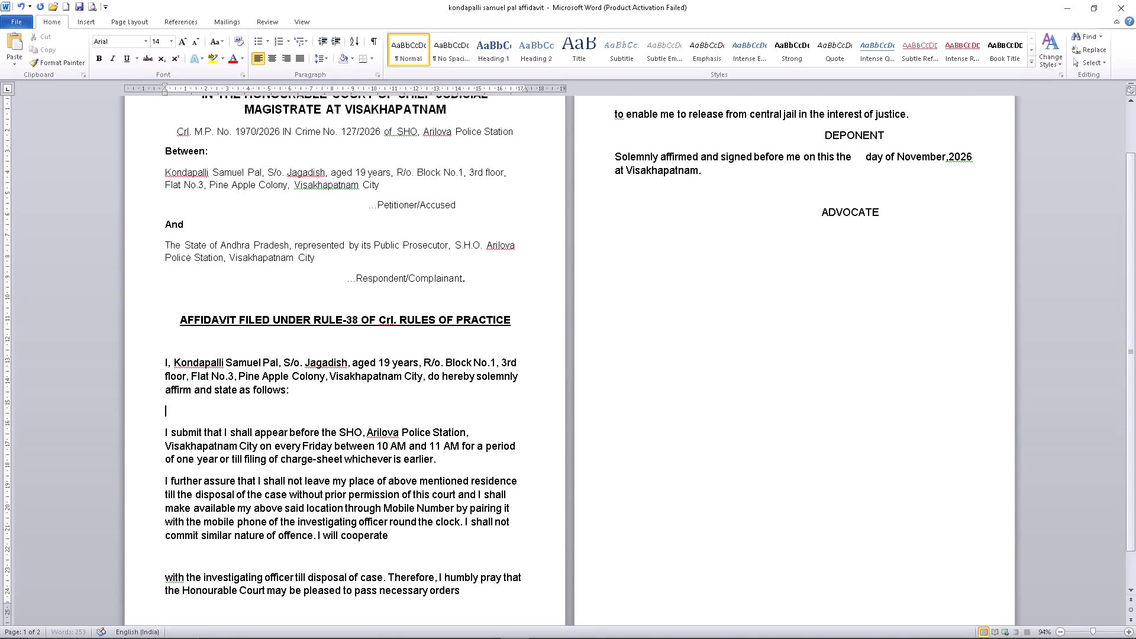
Remove the empty paragraph between "affirm and state as follows:" and "I submit that I shall appear before the SHO".
key("BackSpace")
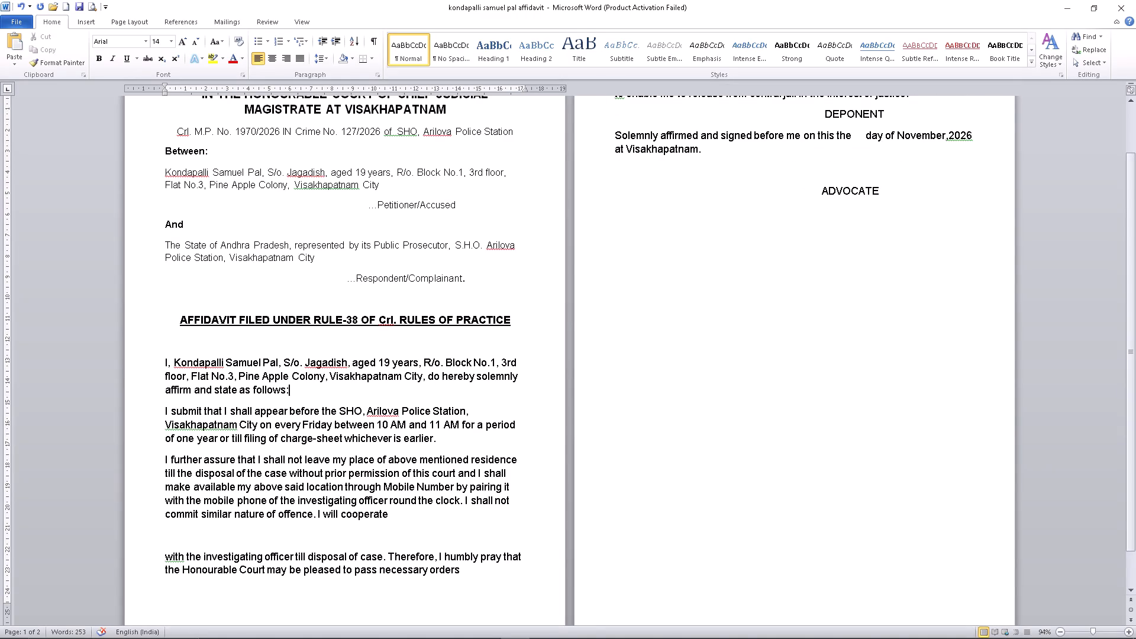
Remove the break after "I will cooperate" so the sentence runs on as "I will cooperate with the investigating officer" in one paragraph.
left_click(204, 535)
key("BackSpace")
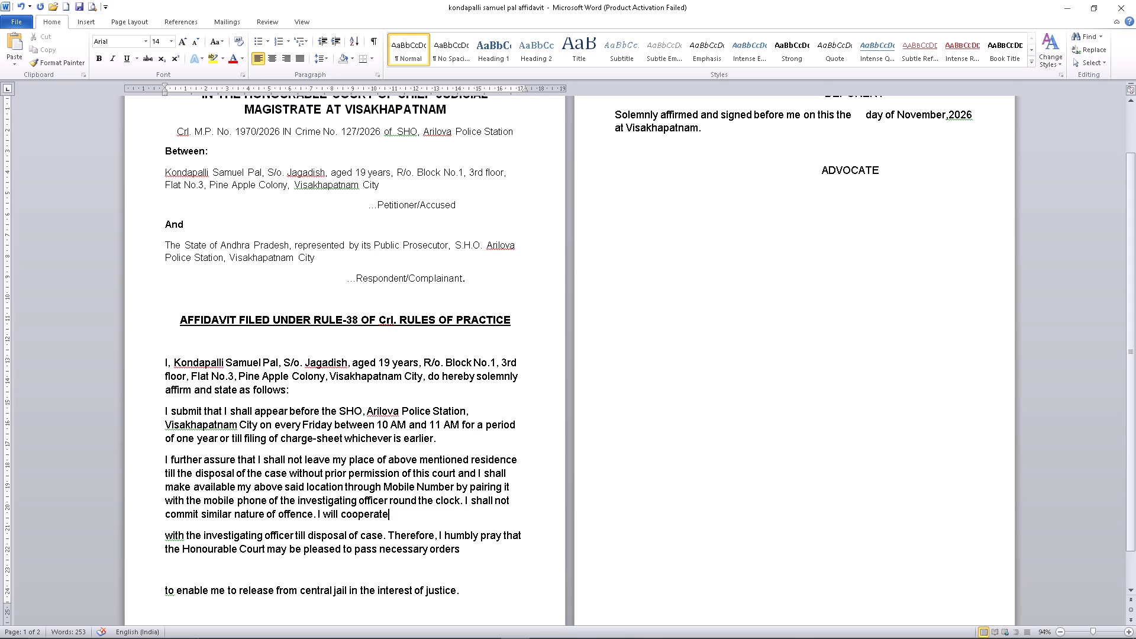
left_click(163, 536)
key("BackSpace")
key("BackSpace")
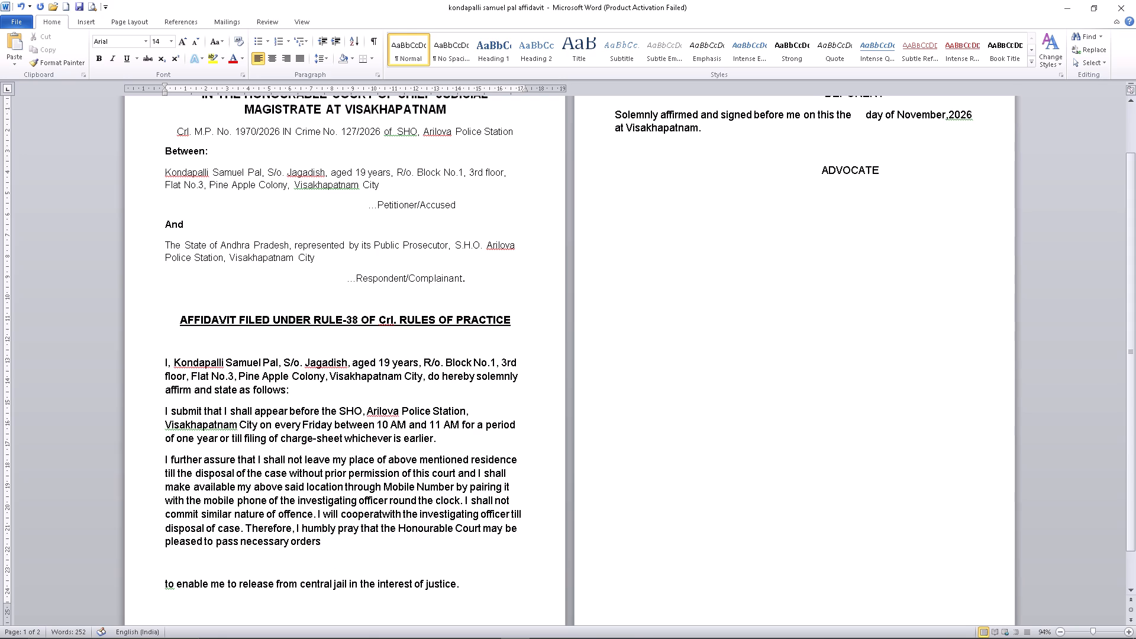
key("e")
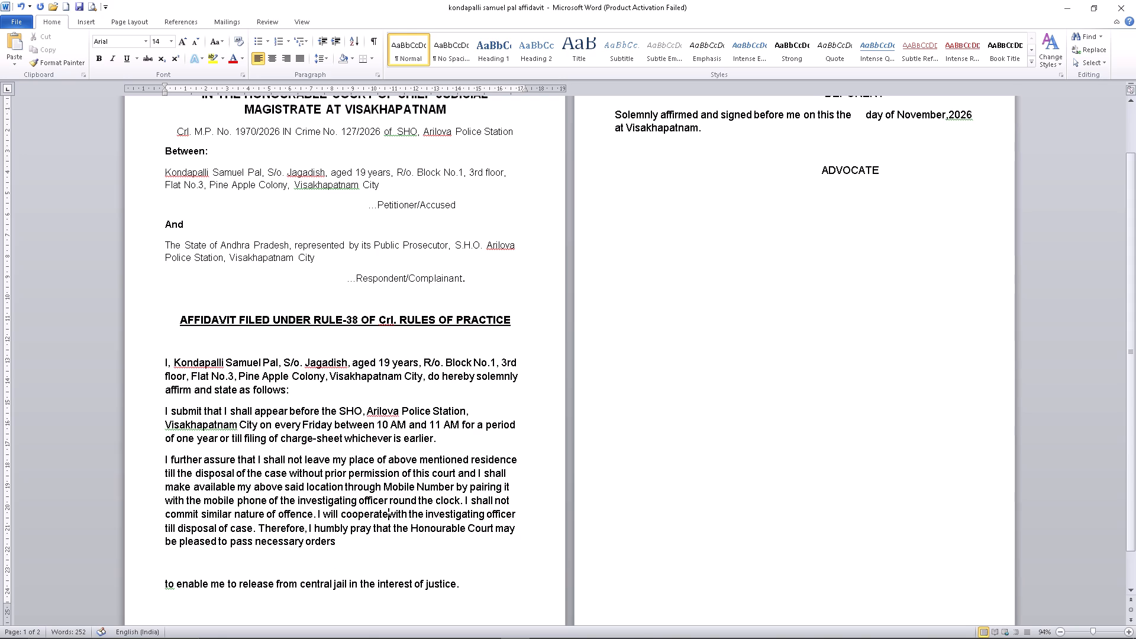
key("space")
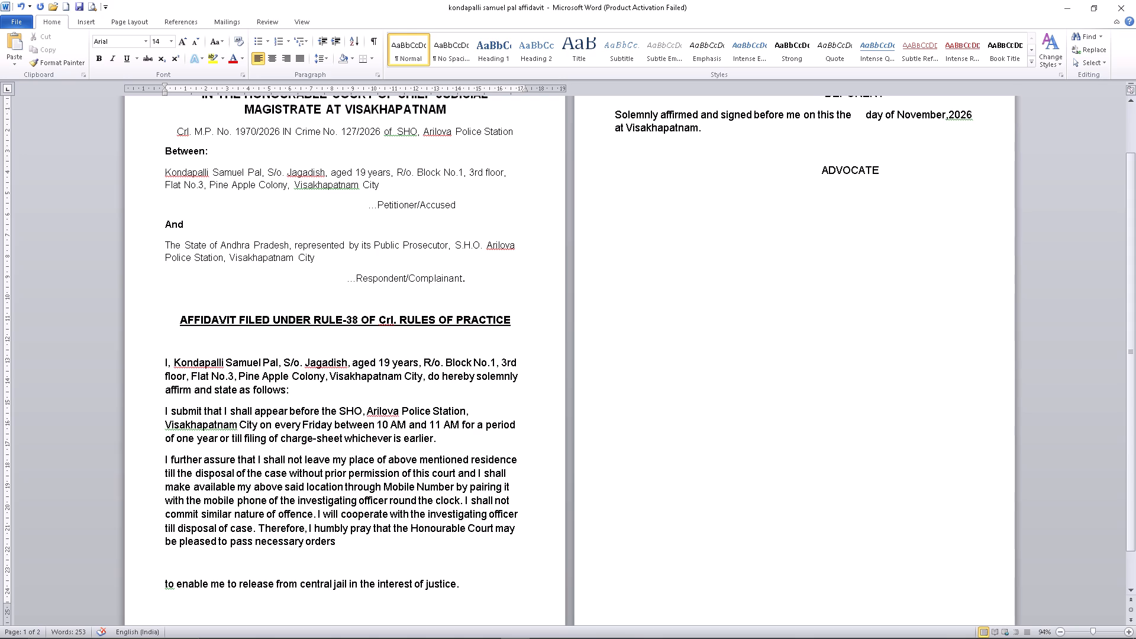
Place the insertion point between "Mobile Number" and "by pairing it" in the "I further assure" paragraph.
left_click(456, 490)
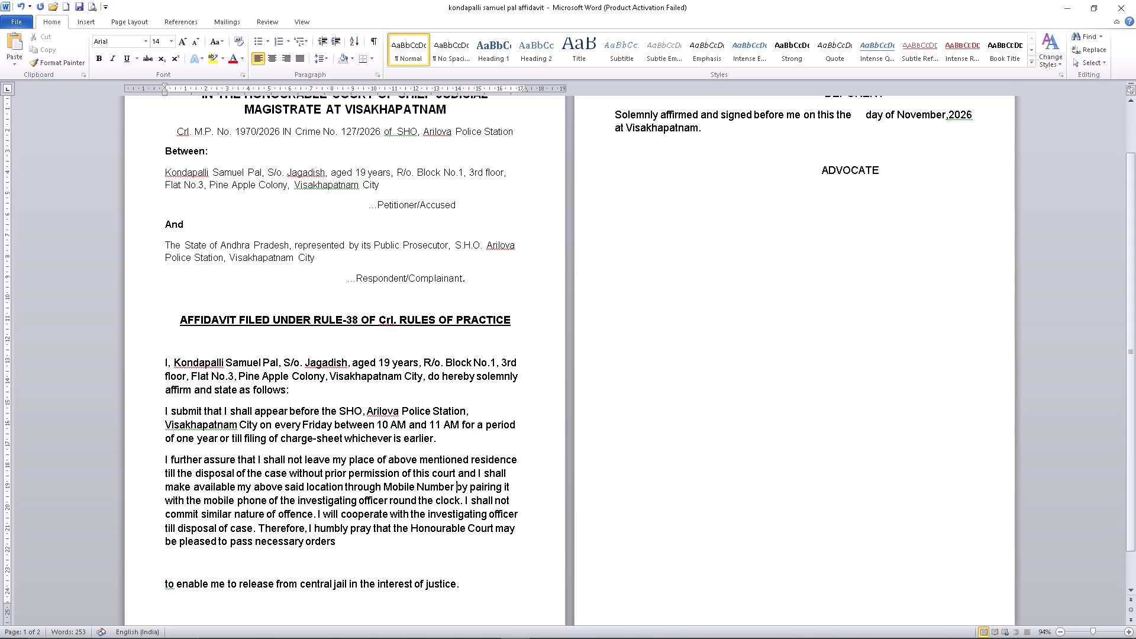
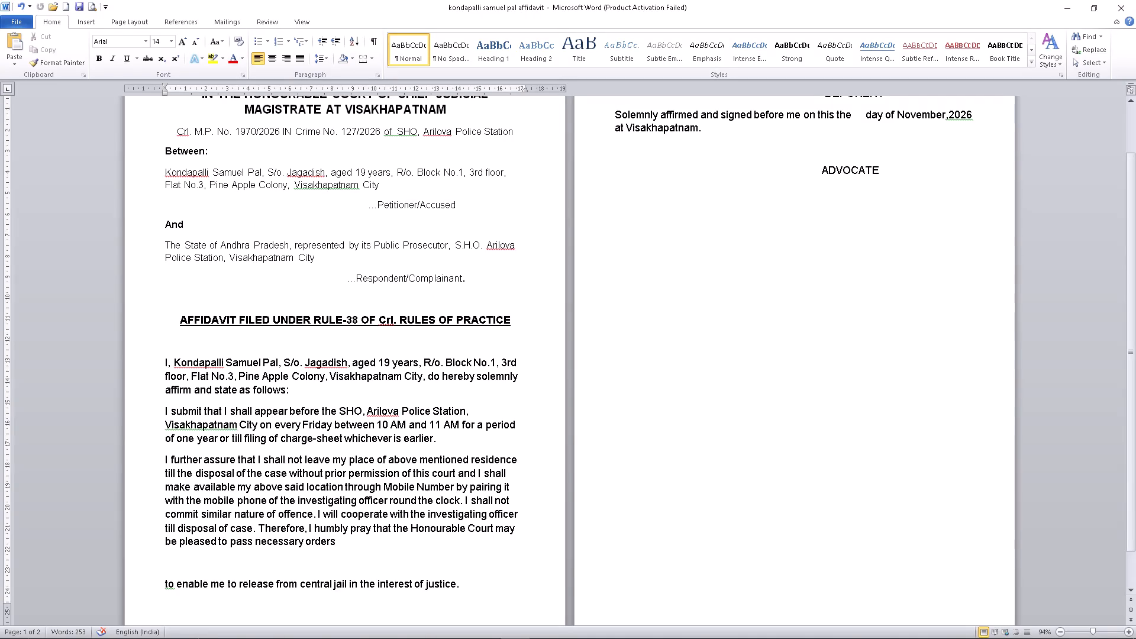
Enter the petitioner's mobile number followed by a space before "by pairing it" in the "I further assure" paragraph.
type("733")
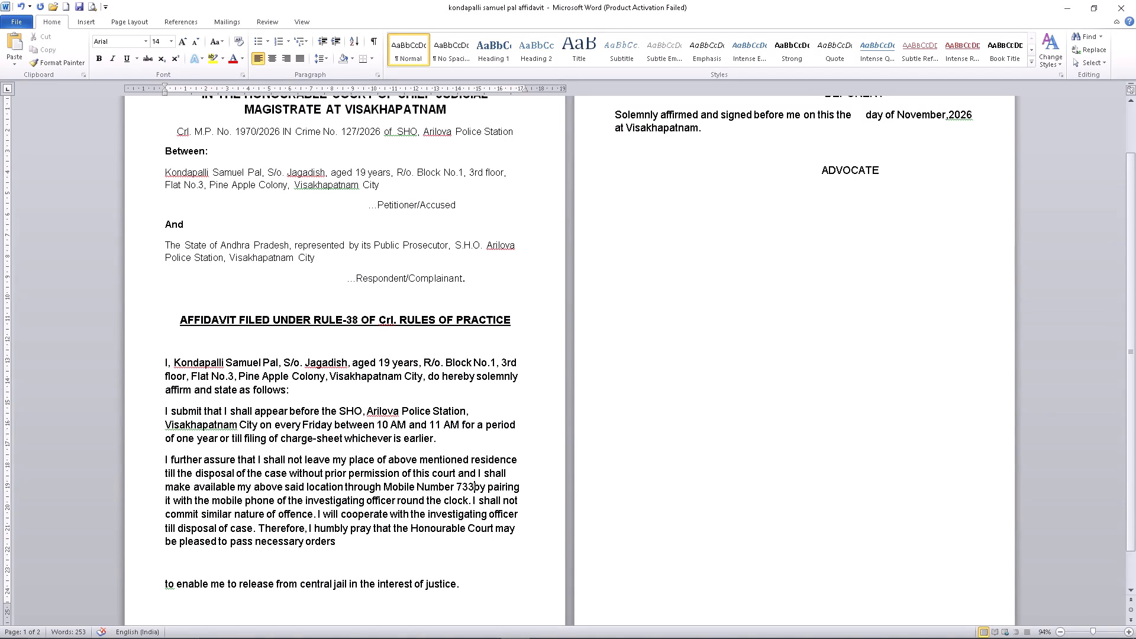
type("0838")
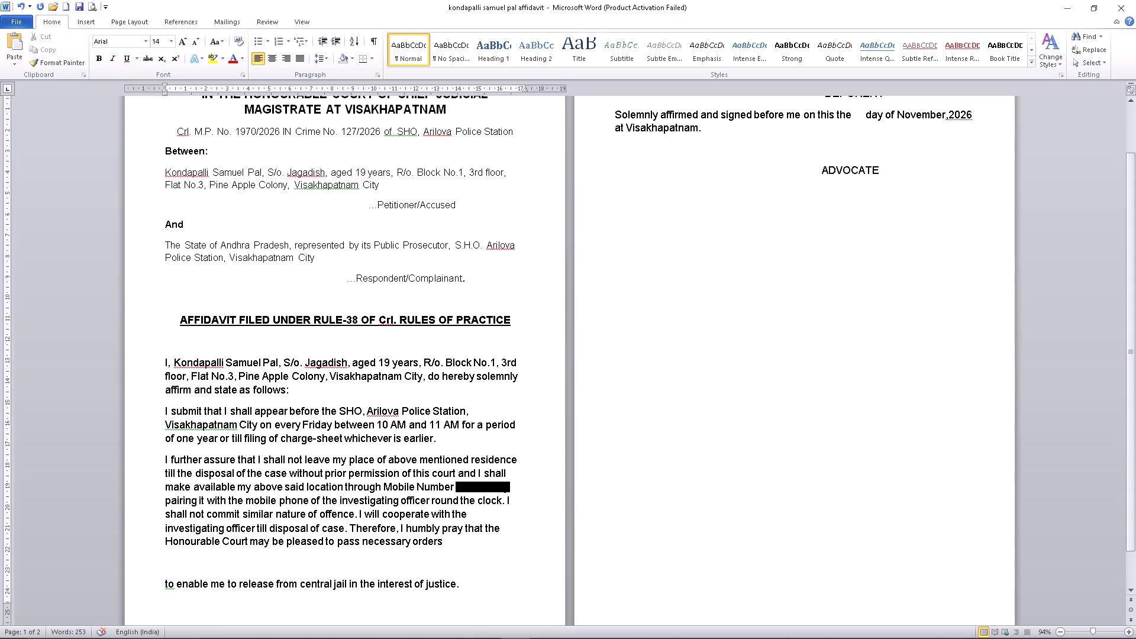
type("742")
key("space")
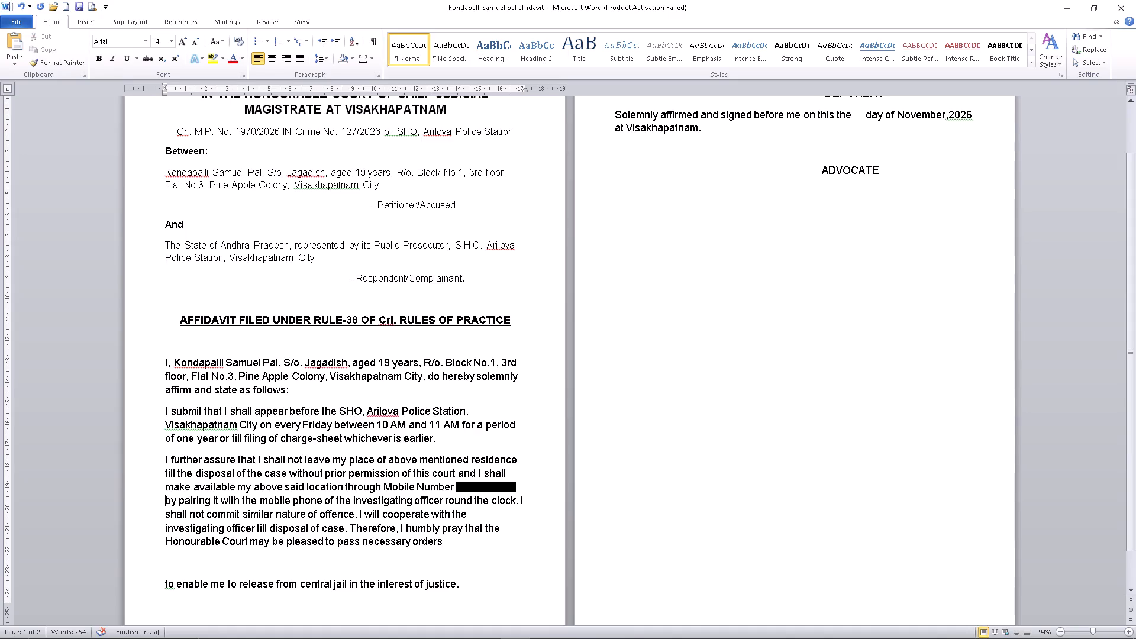
Start a new paragraph at "Therefore, I humbly pray".
left_click(351, 532)
key("Return")
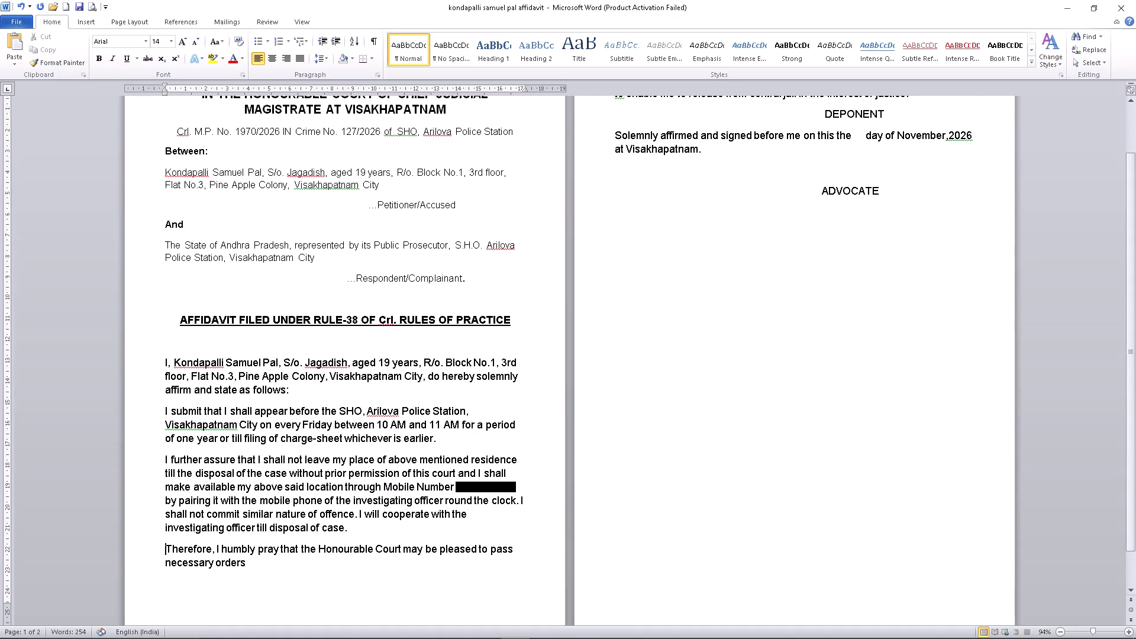
Join "to enable me to release from central jail" to the prayer paragraph after "necessary orders", separated by a space.
scroll(243, 578, "down", 2)
scroll(522, 433, "up", 6)
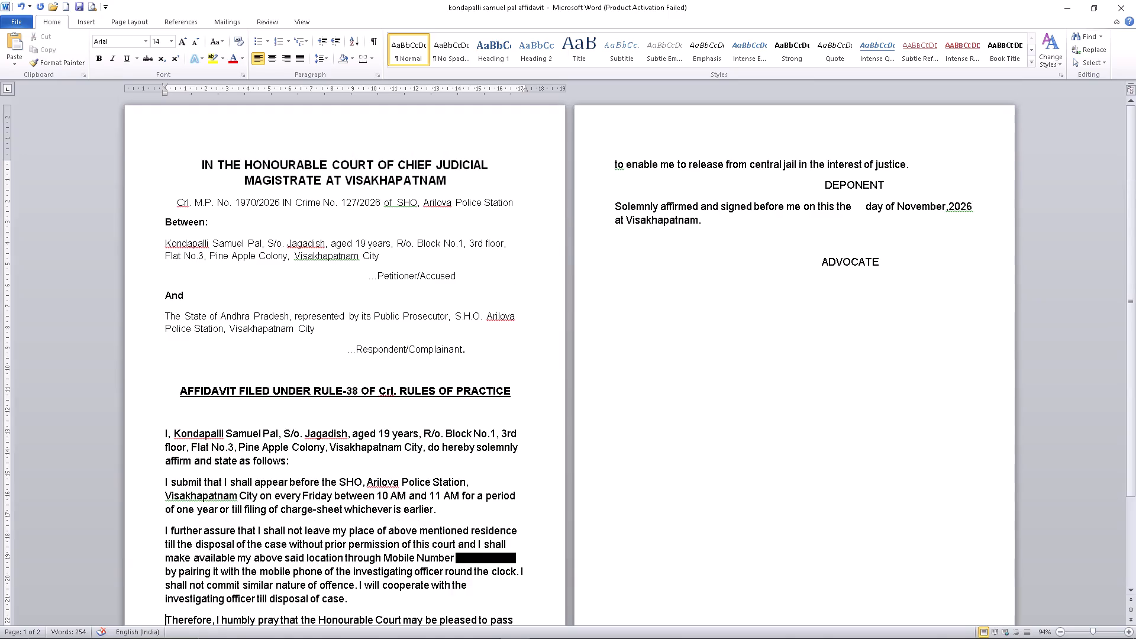
left_click(614, 164)
key("BackSpace")
scroll(505, 320, "down", 4)
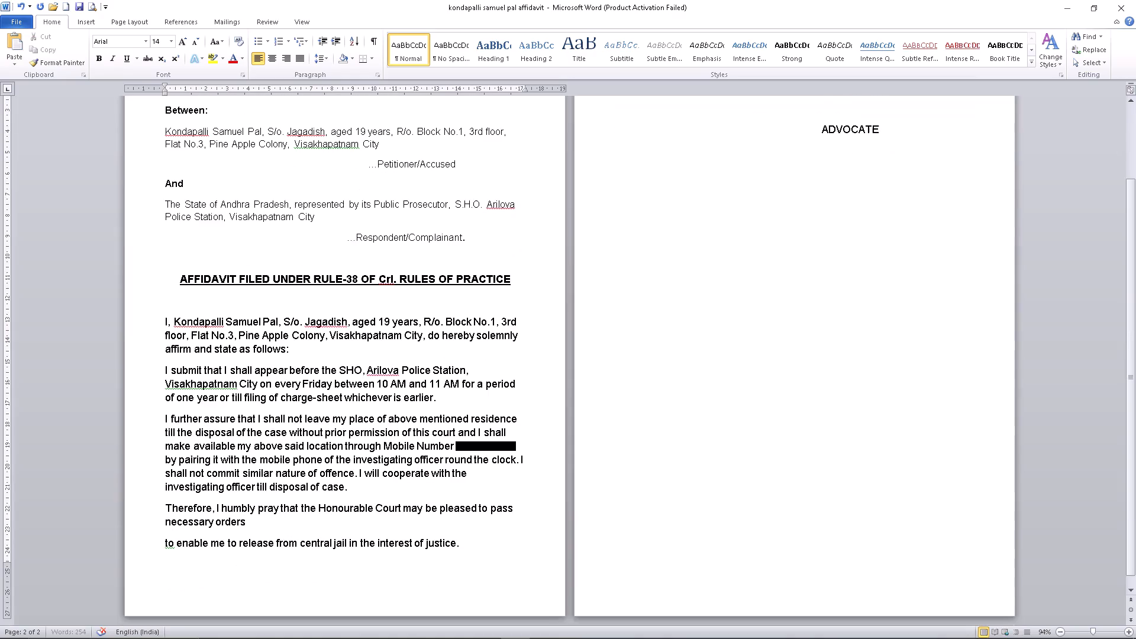
key("BackSpace")
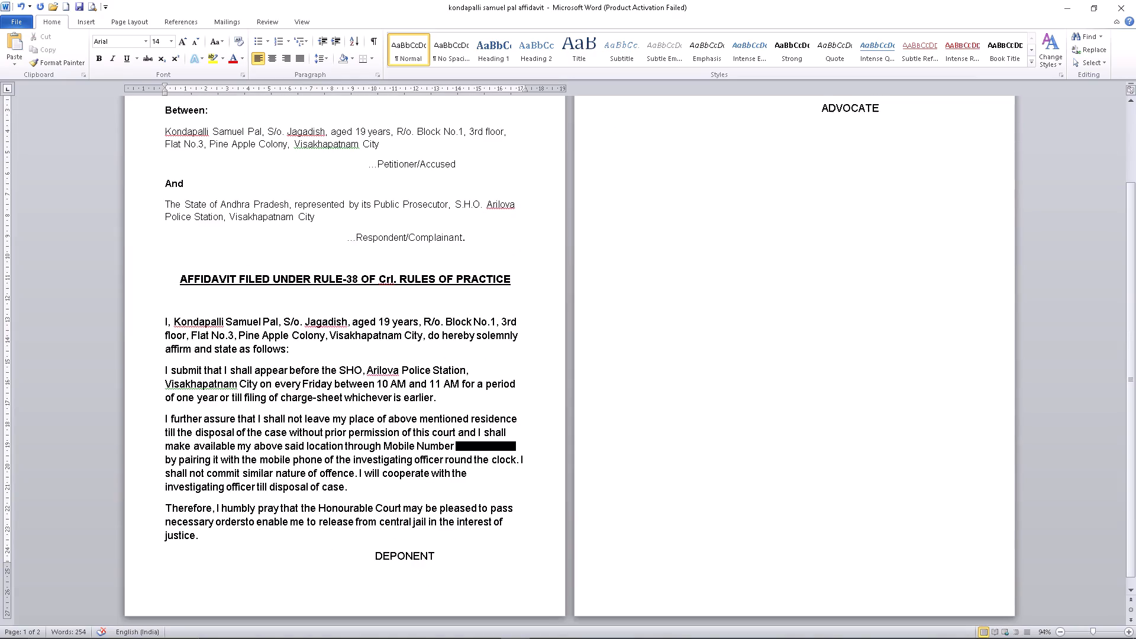
key("BackSpace")
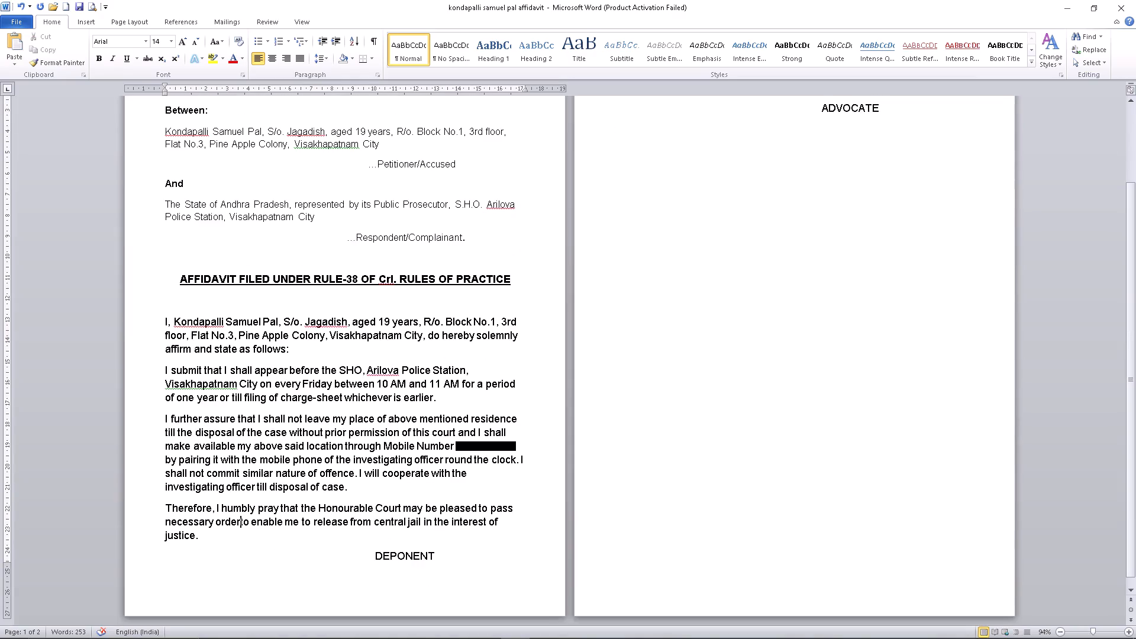
left_click(19, 8)
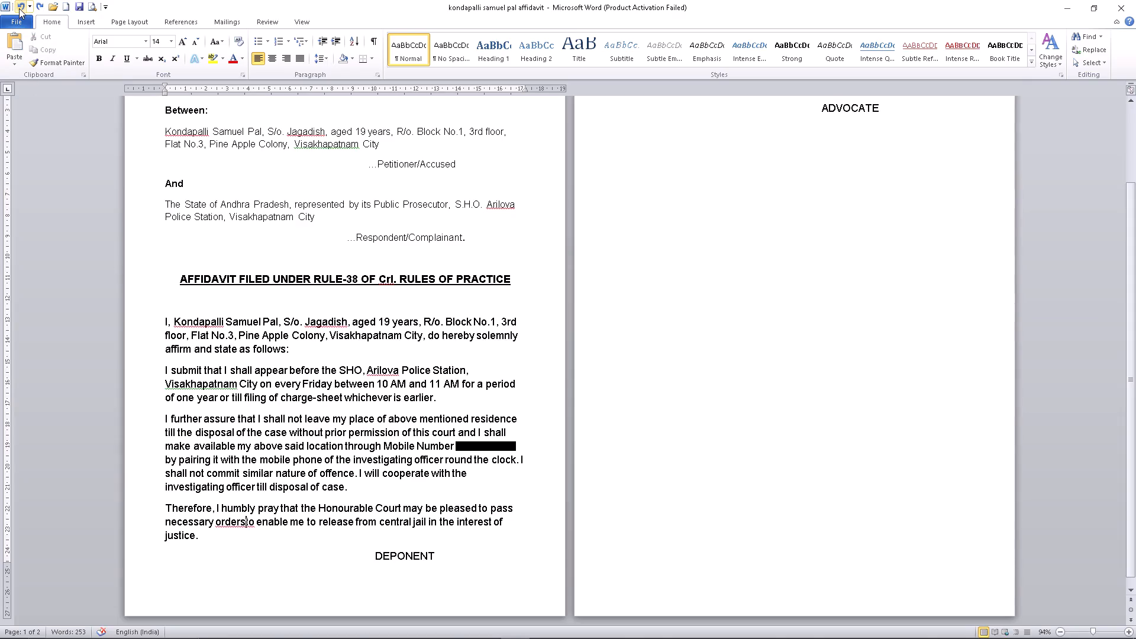
left_click(19, 8)
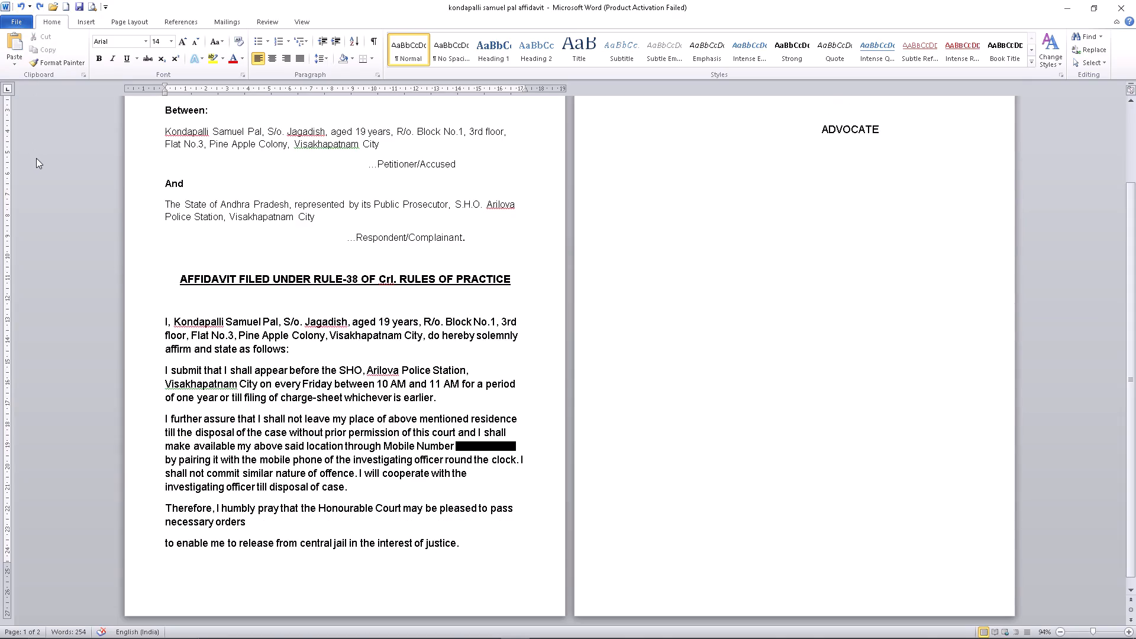
key("BackSpace")
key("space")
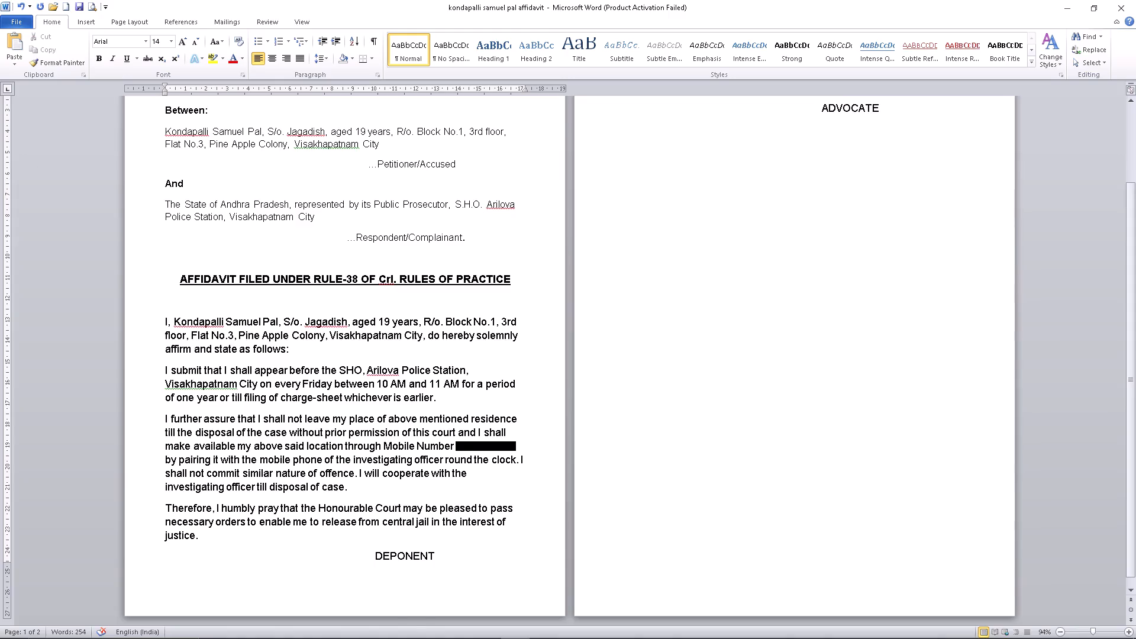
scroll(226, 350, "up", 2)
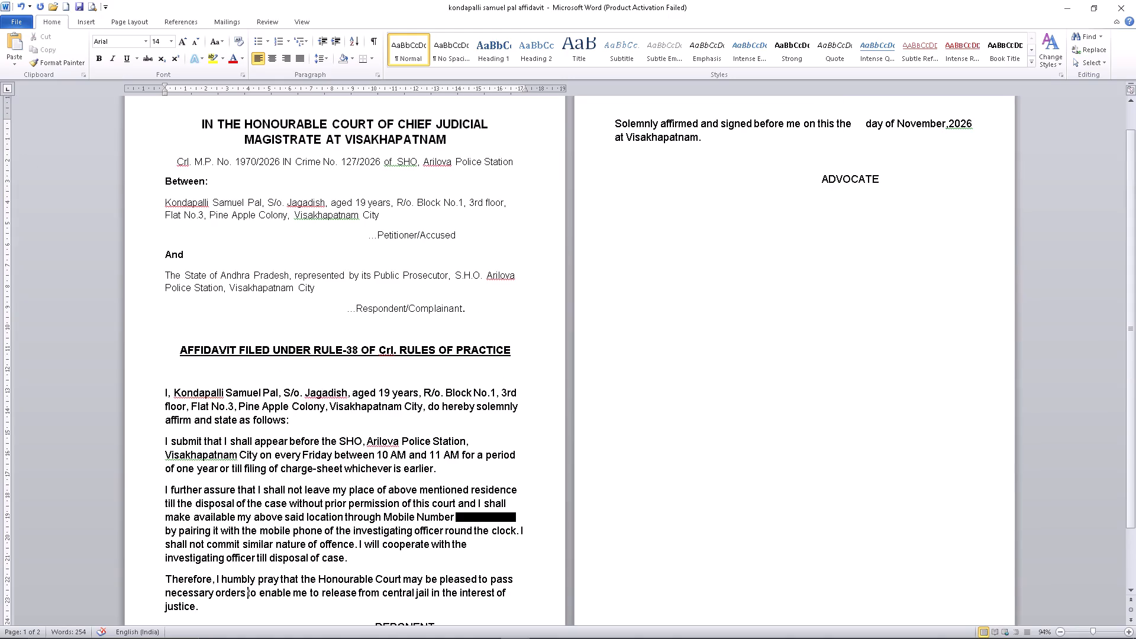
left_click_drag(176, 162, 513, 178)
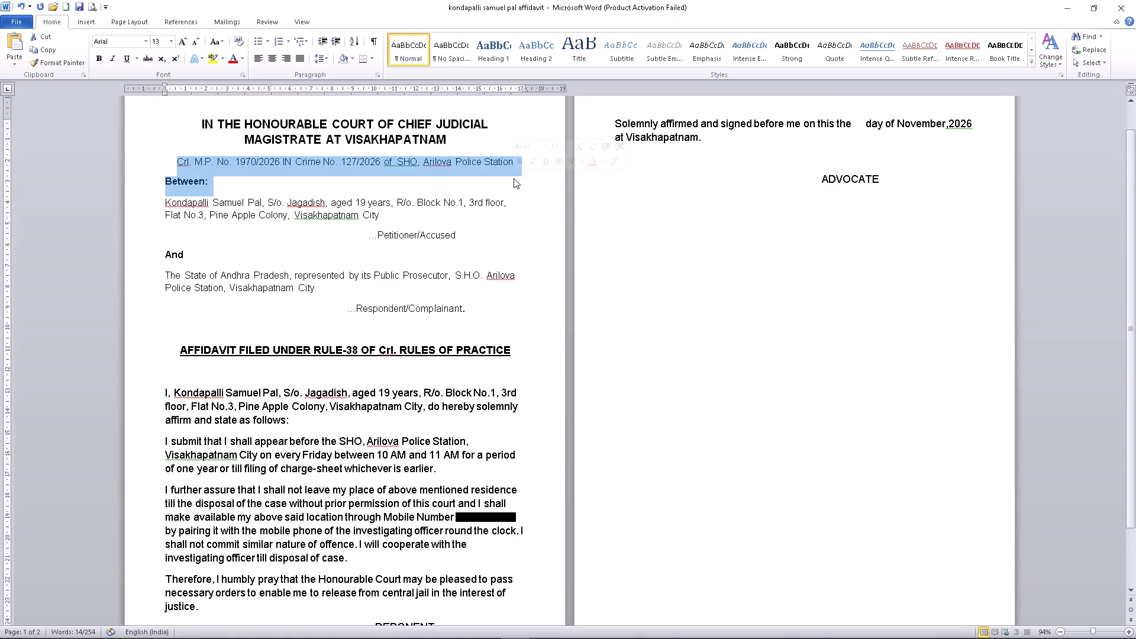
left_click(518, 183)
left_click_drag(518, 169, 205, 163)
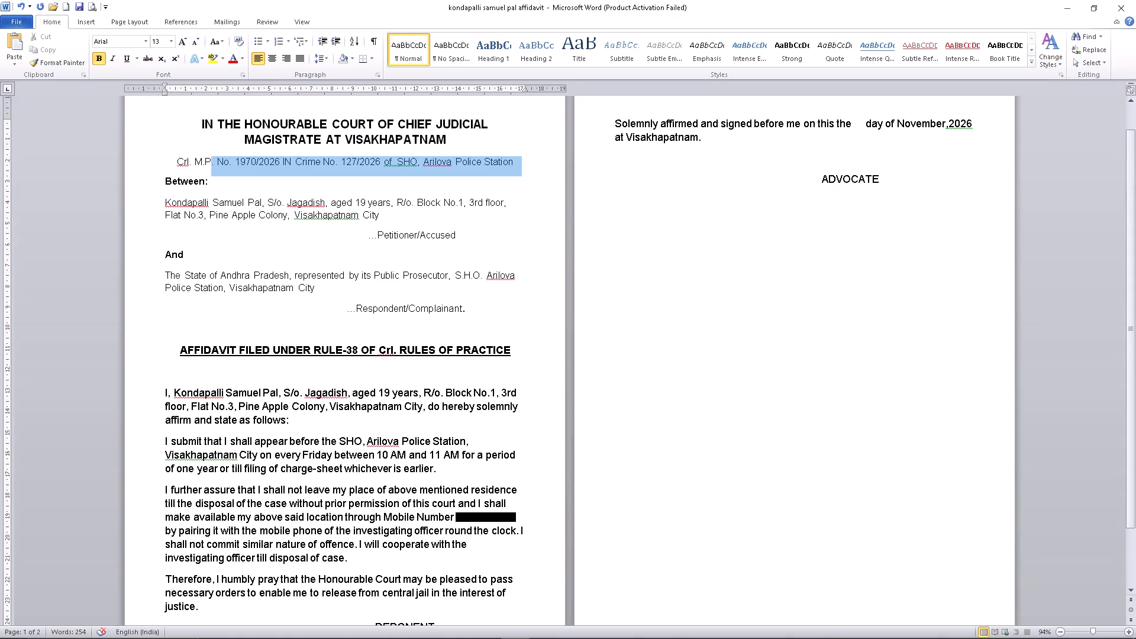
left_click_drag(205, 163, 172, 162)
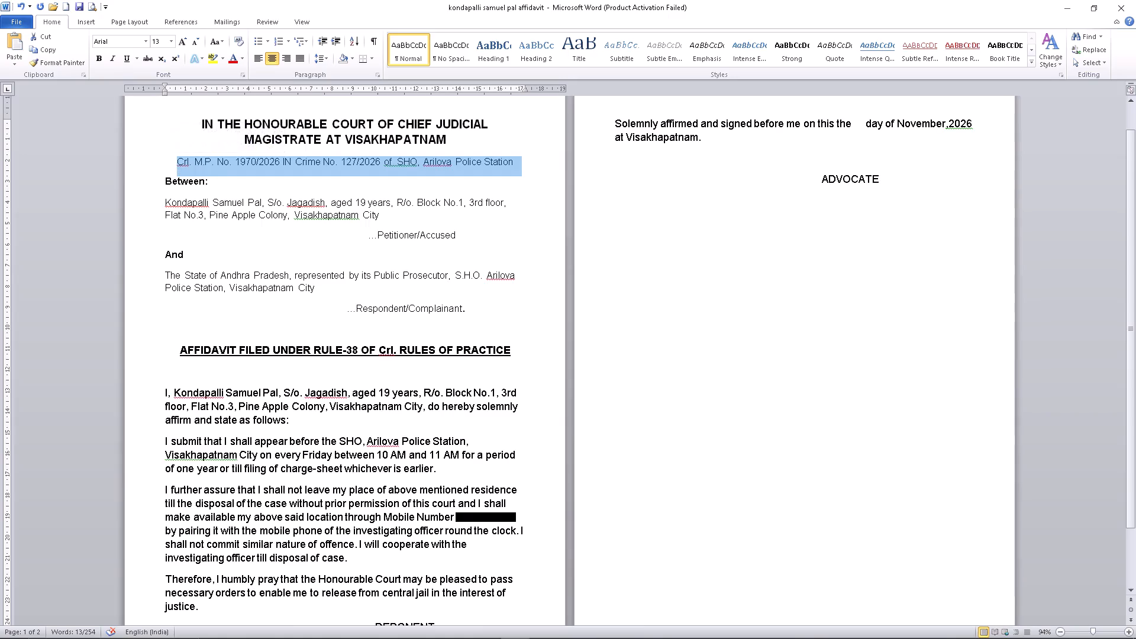
Add an empty paragraph after "in the interest of justice." to move DEPONENT onto the second page.
scroll(254, 381, "down", 1)
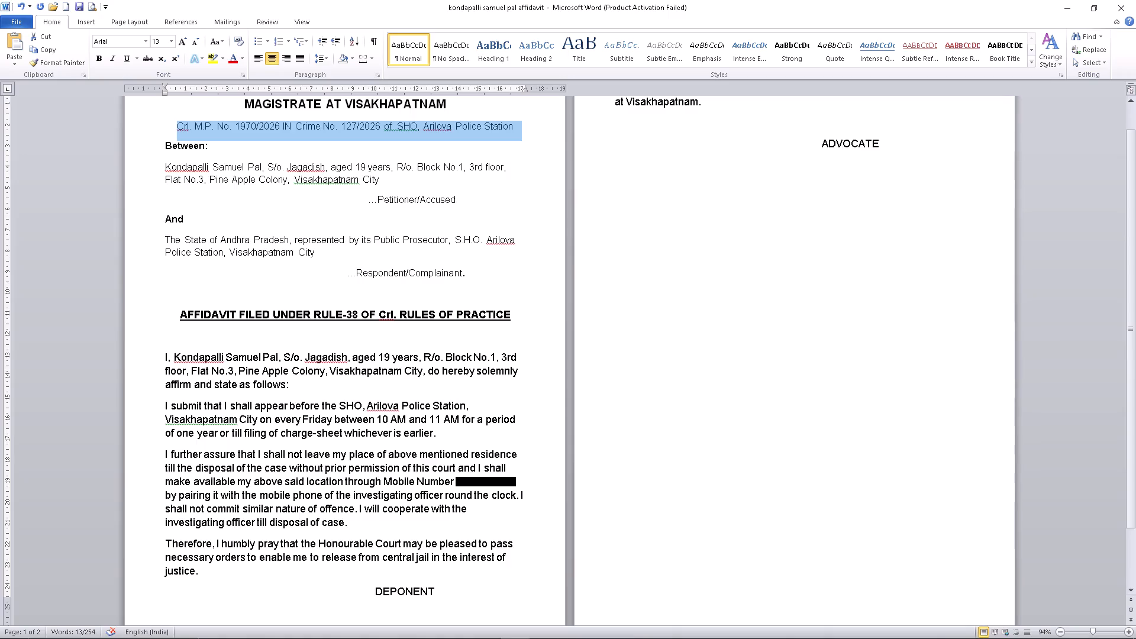
scroll(388, 476, "down", 3)
left_click(247, 540)
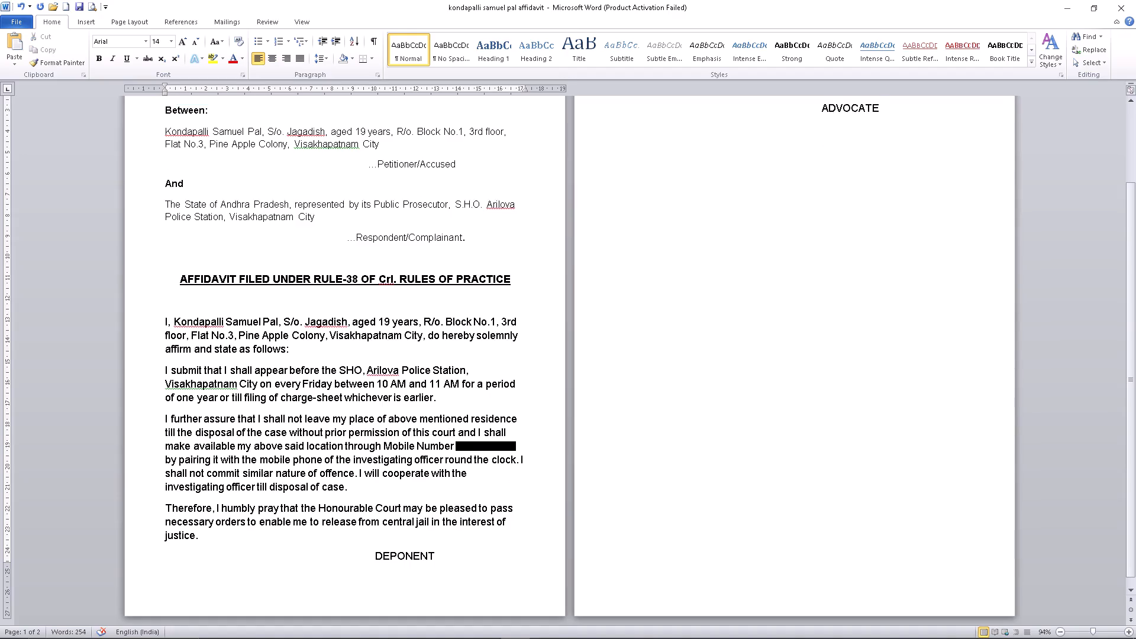
key("Return")
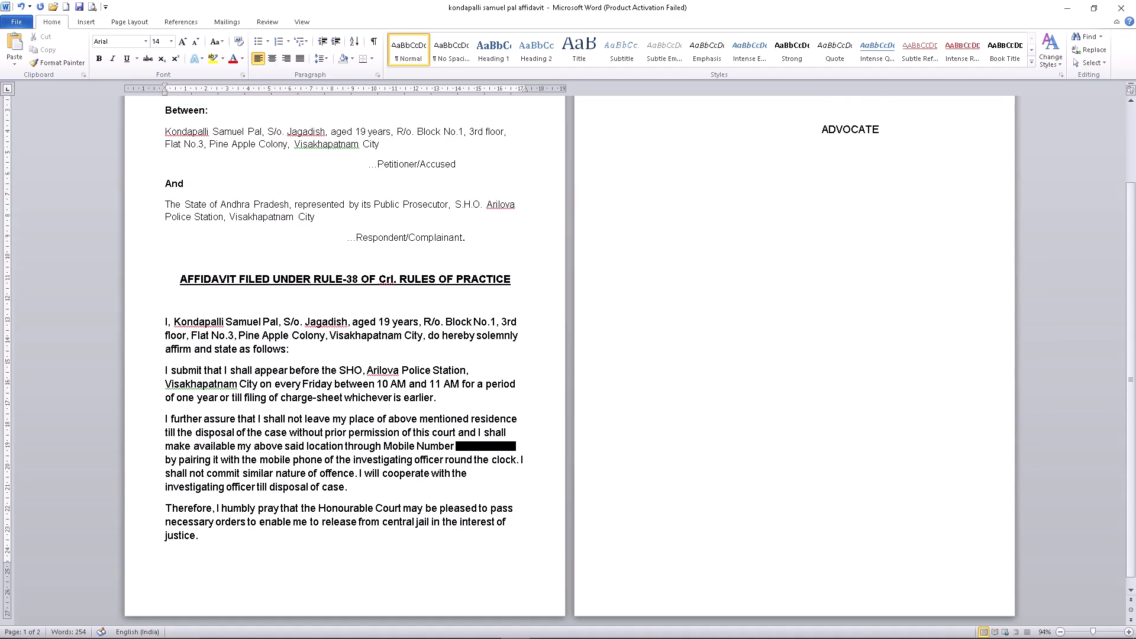
Append "-9" to the "Petitioner/Accused" designation under the petitioner's details.
scroll(425, 546, "up", 5)
scroll(504, 542, "up", 6)
scroll(390, 490, "down", 2)
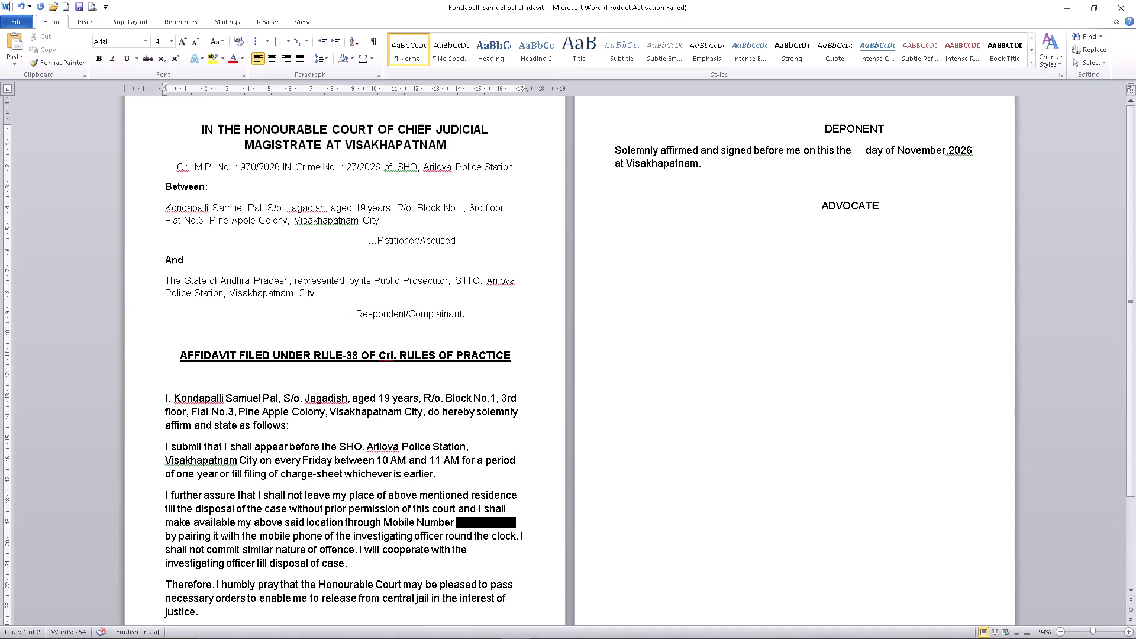
scroll(391, 490, "down", 4)
scroll(553, 363, "up", 5)
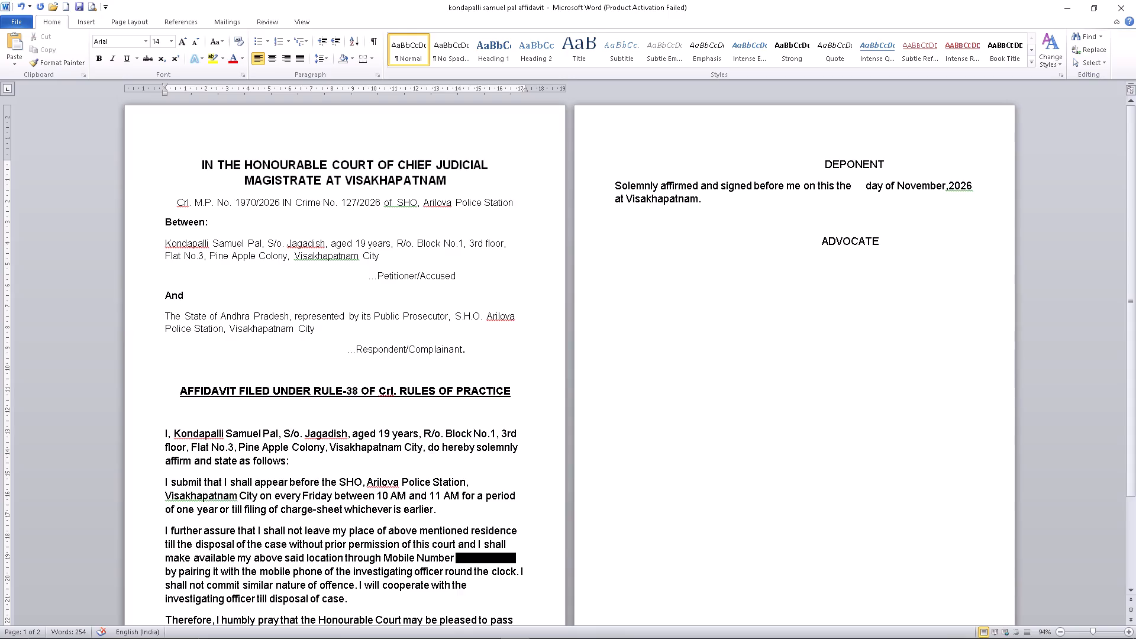
left_click(458, 278)
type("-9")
Widen the blank before "day of November,2026" in the solemn affirmation line by one space.
scroll(280, 336, "down", 3)
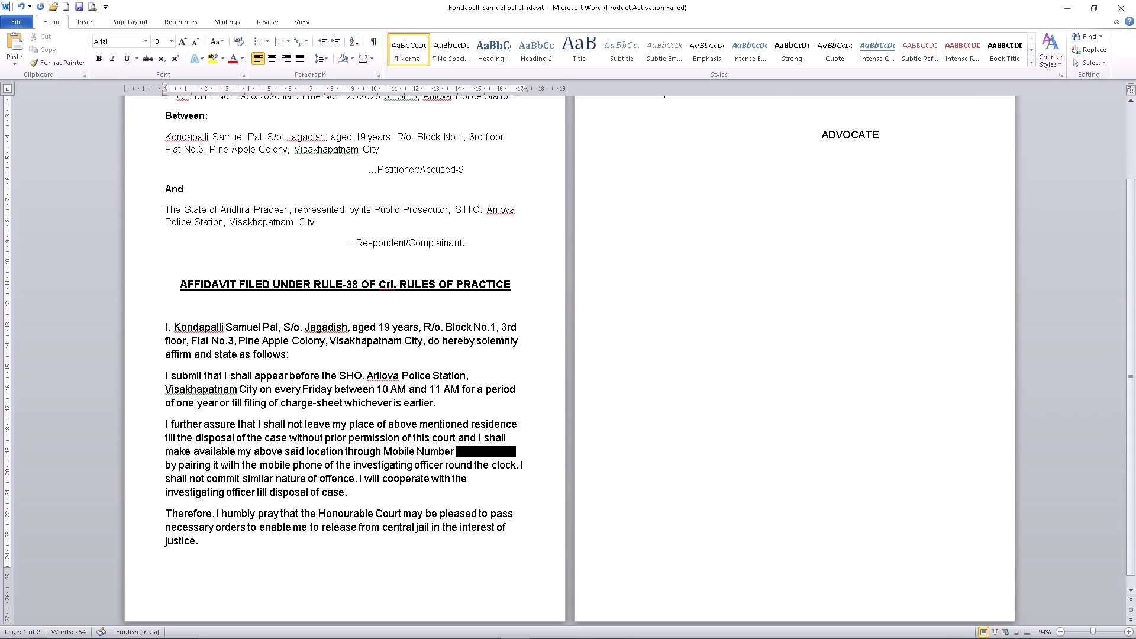
scroll(455, 397, "down", 4)
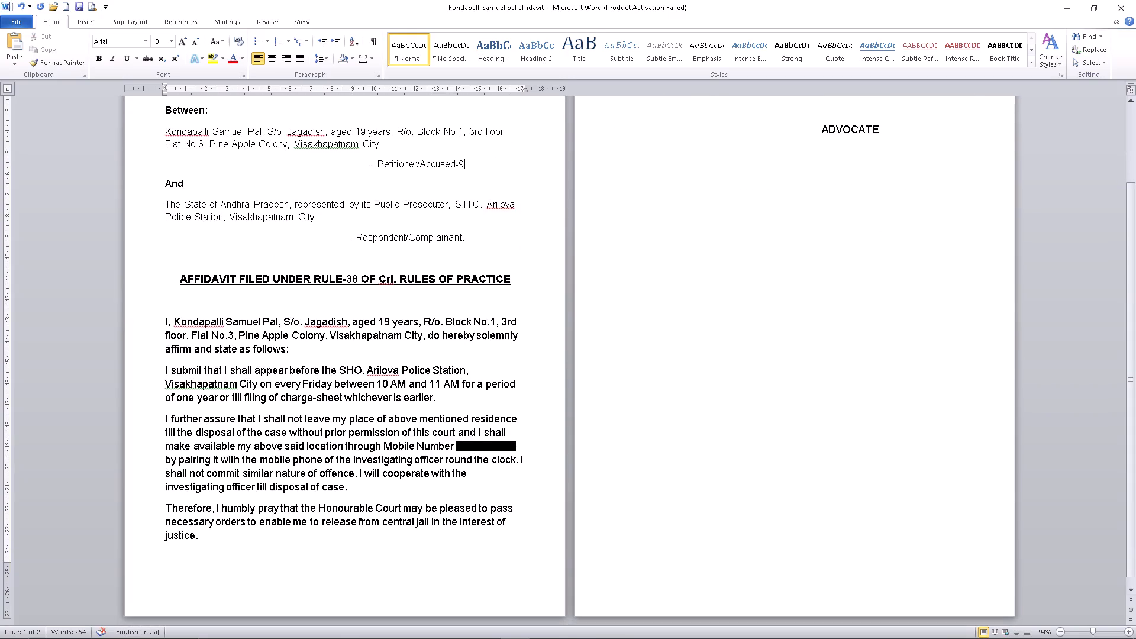
scroll(509, 453, "up", 10)
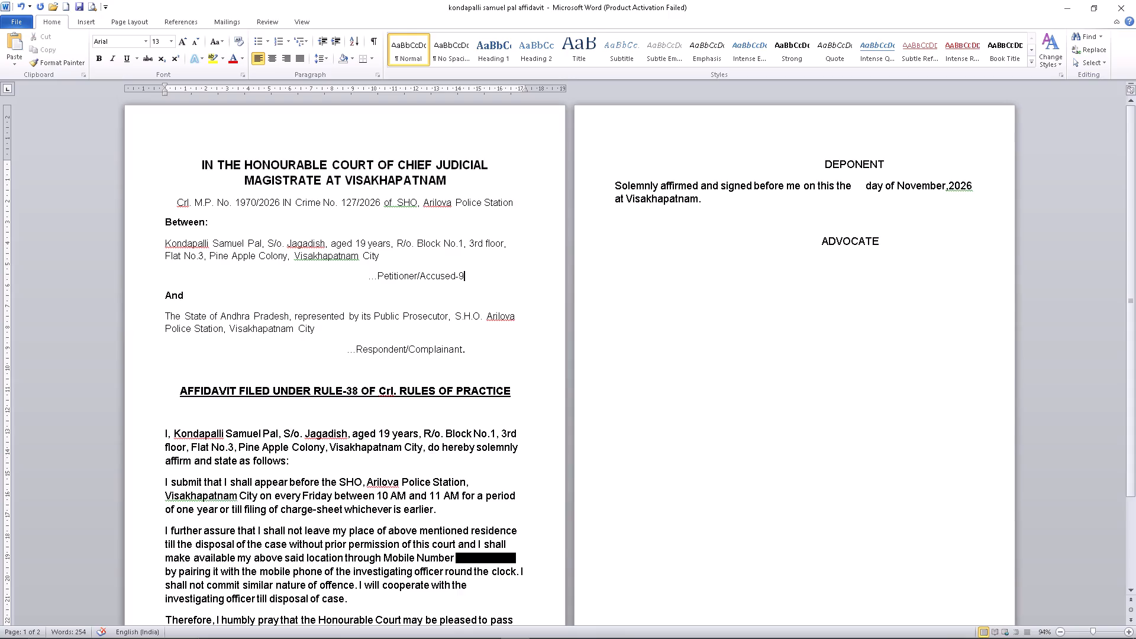
left_click(870, 185)
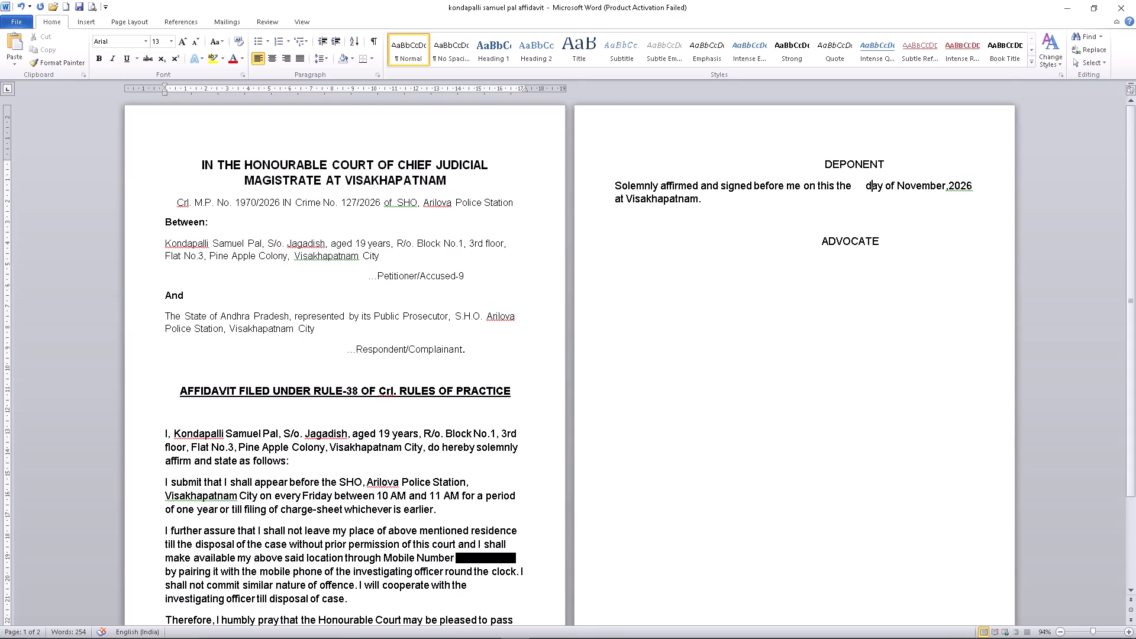
left_click(864, 186)
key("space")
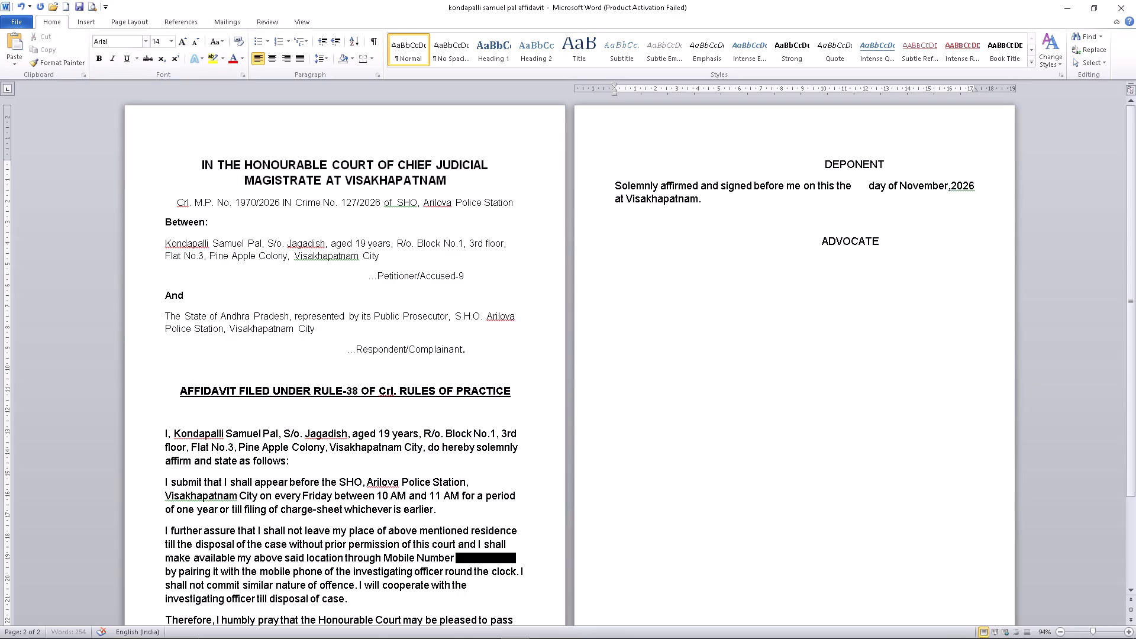
Save the affidavit under its existing file name.
left_click(8, 20)
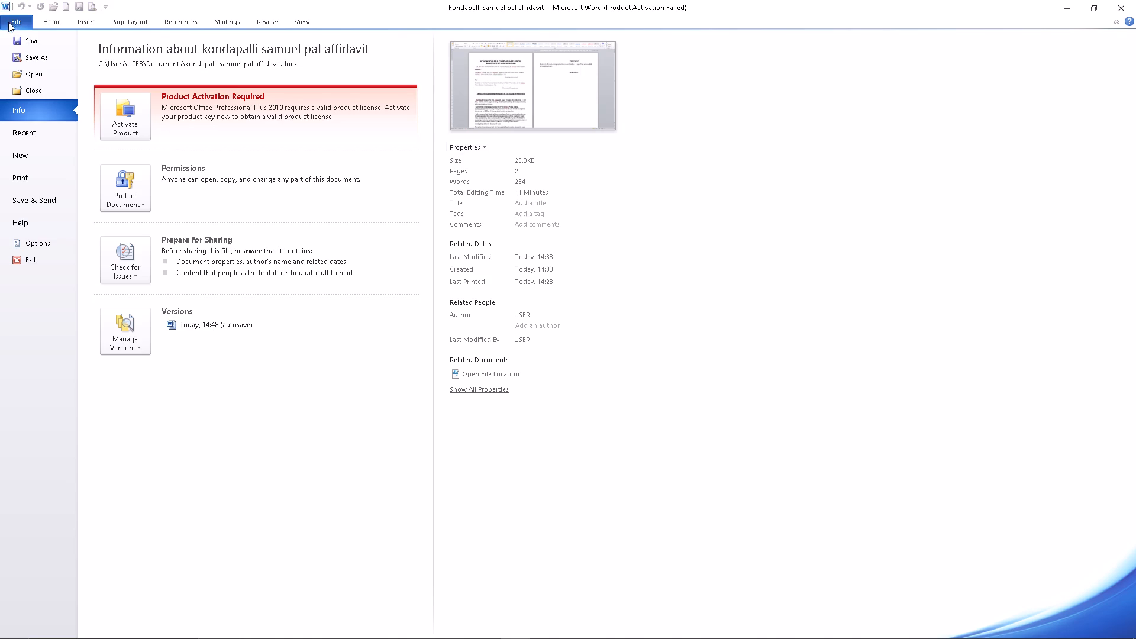
left_click(37, 46)
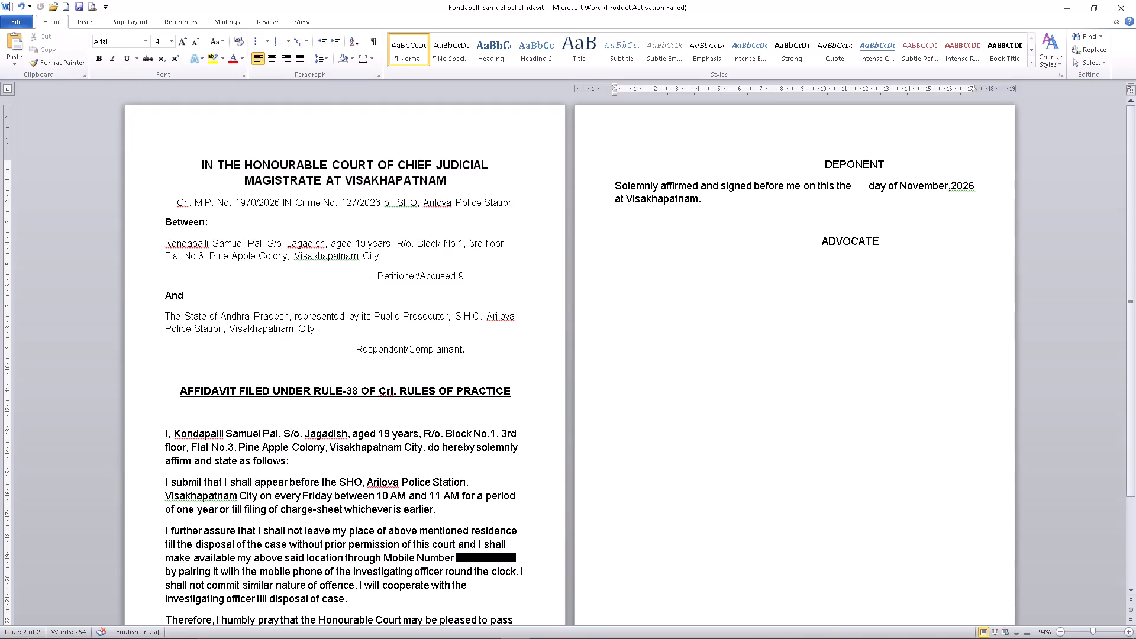
Print only page 1 of the affidavit.
key("ctrl+p")
scroll(550, 362, "up", 6)
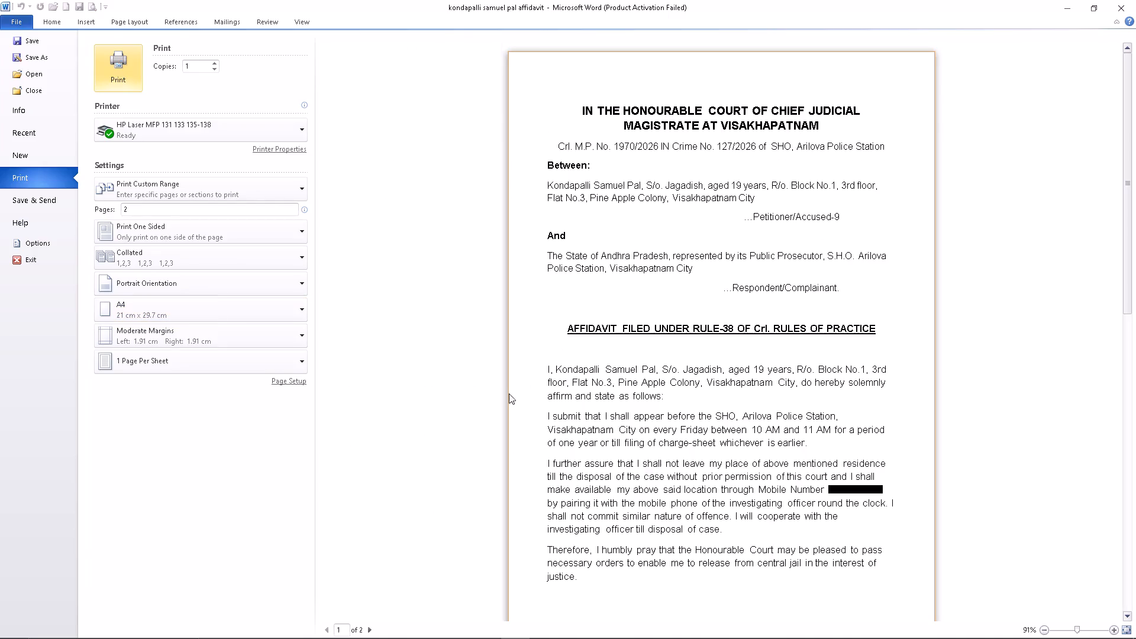
left_click(184, 209)
key("BackSpace")
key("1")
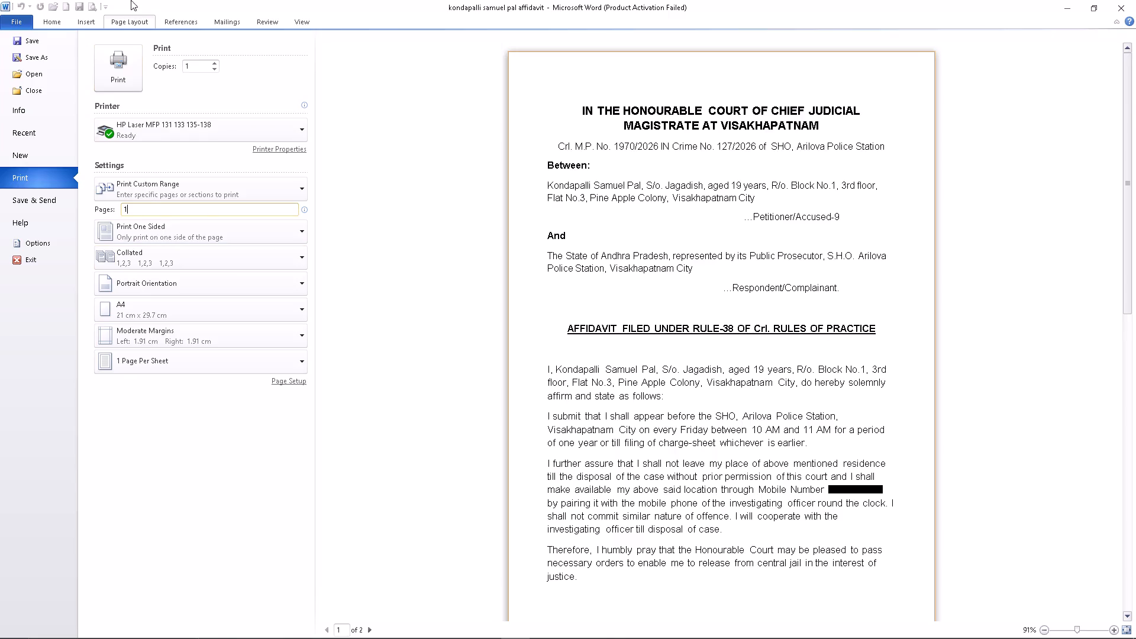
left_click(115, 63)
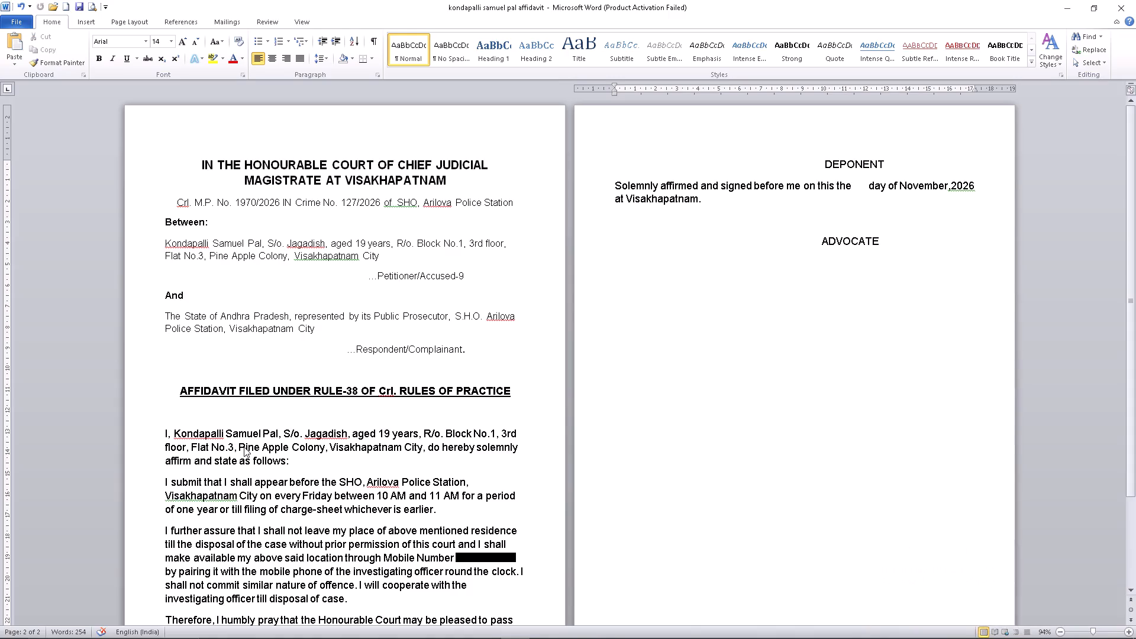
Print only page 2 of the affidavit.
key("ctrl+p")
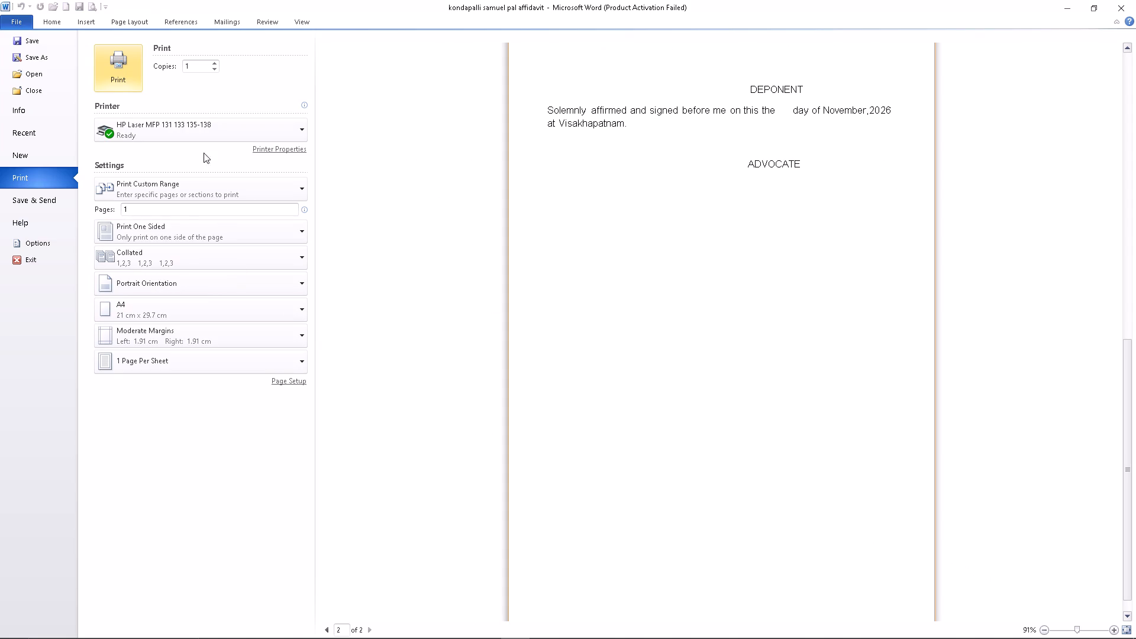
left_click(183, 209)
key("BackSpace")
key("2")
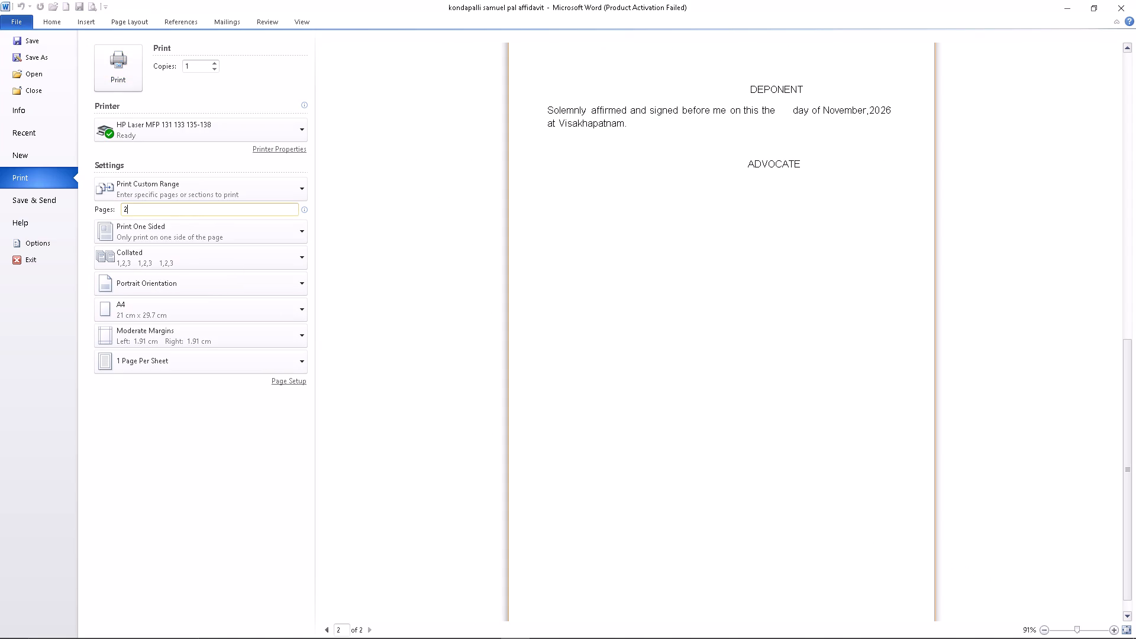
left_click(112, 78)
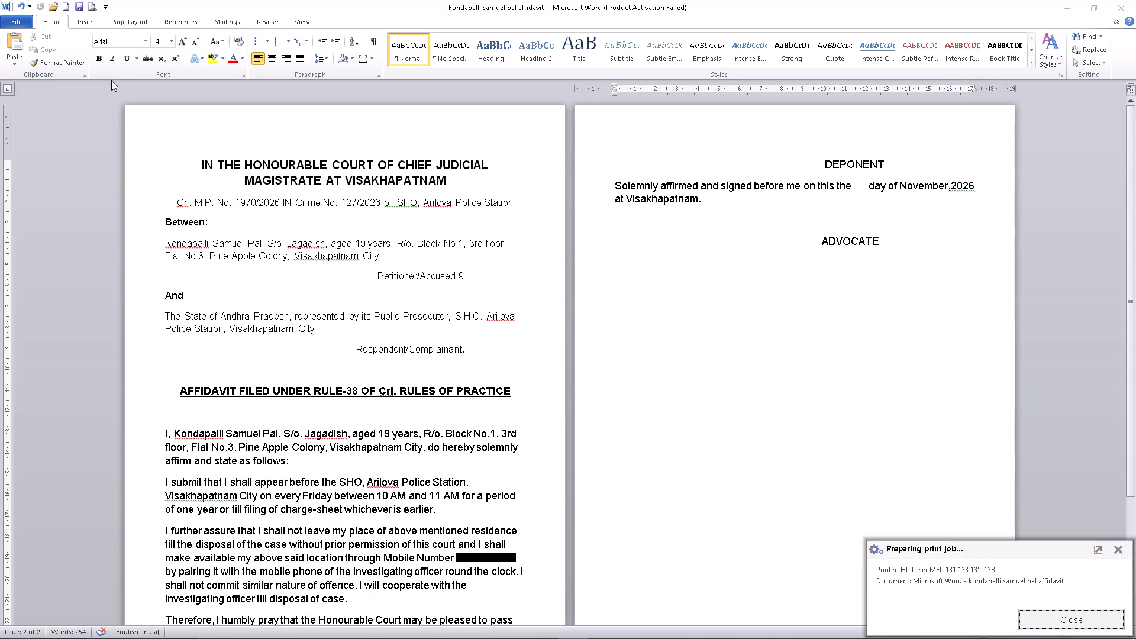
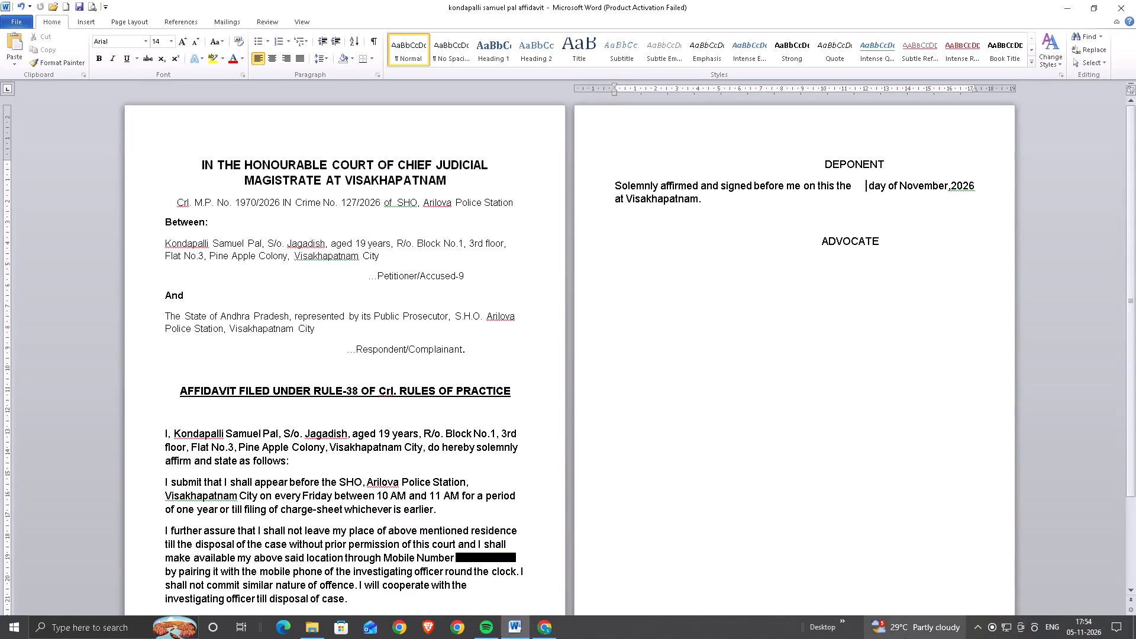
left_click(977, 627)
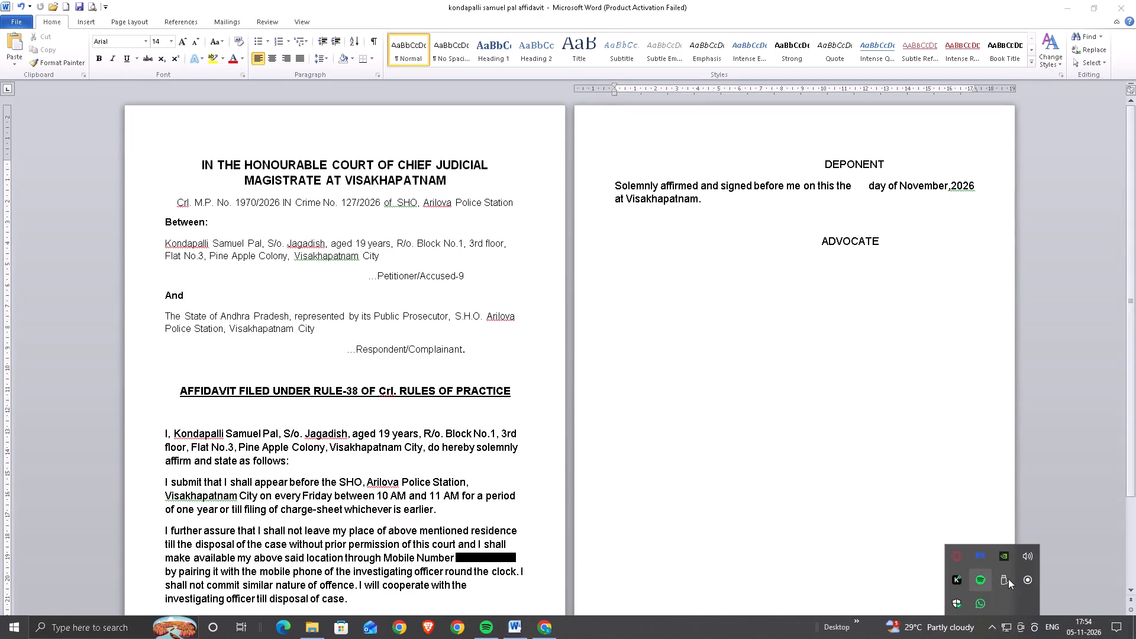
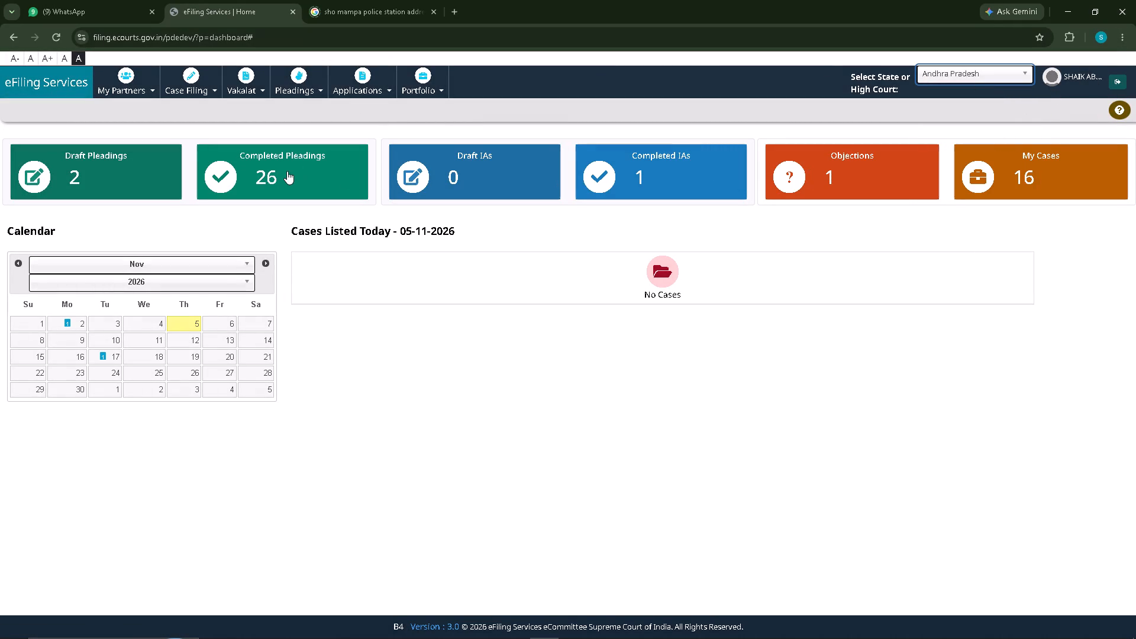
Reload the eFiling Services dashboard in Chrome and try to log out of the portal account.
left_click(57, 82)
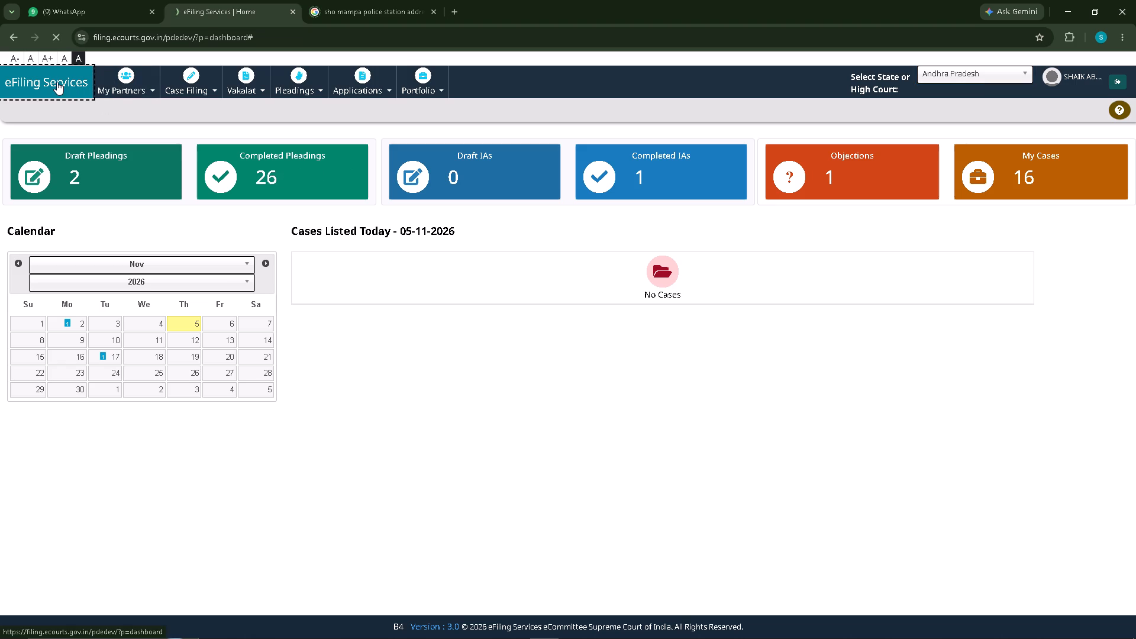
left_click(1121, 78)
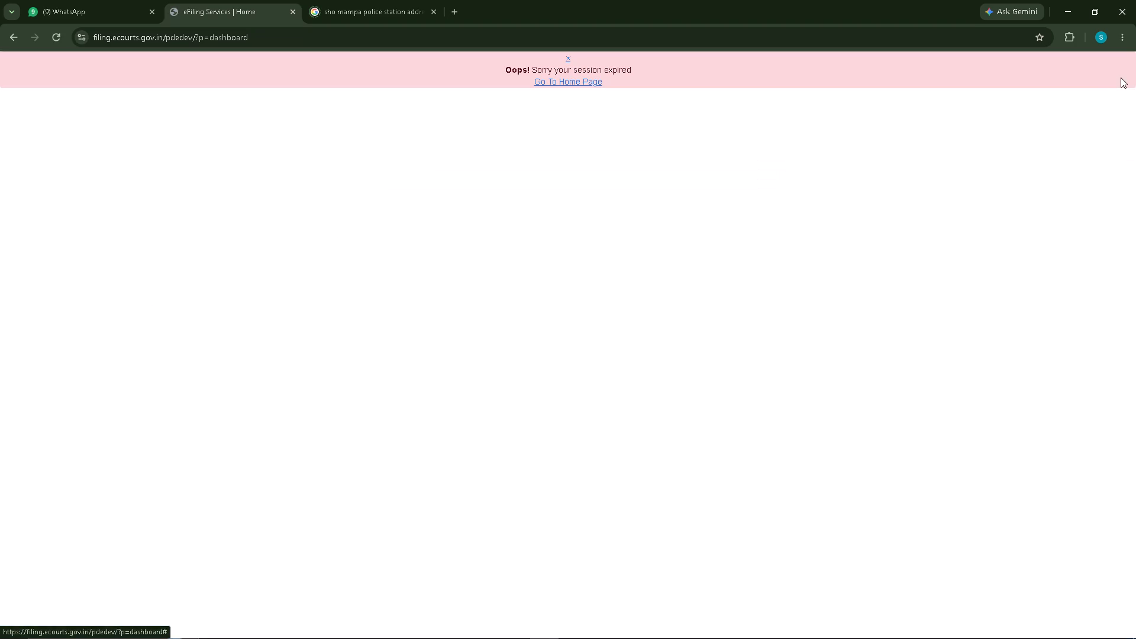
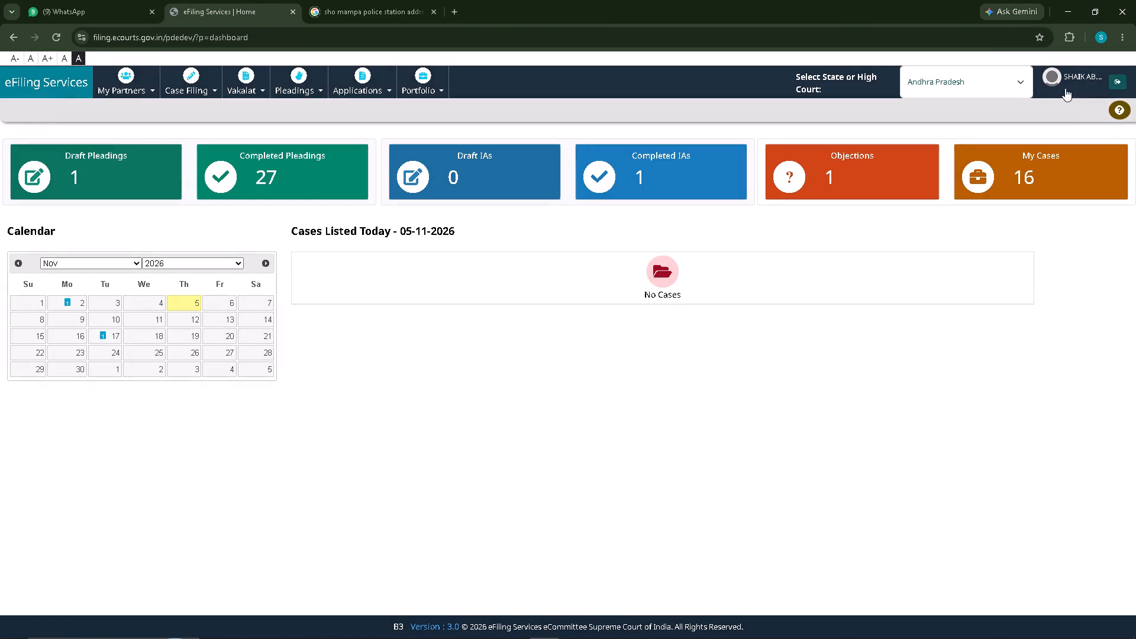
Check the Draft Pleadings list on the dashboard and close it.
left_click(134, 174)
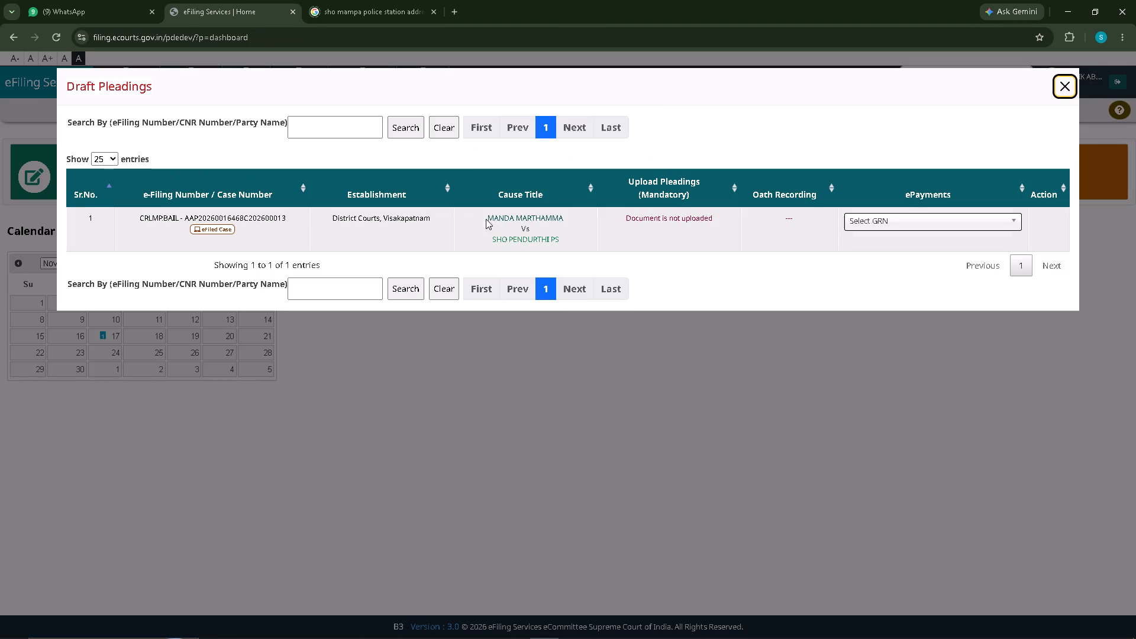
left_click(1069, 87)
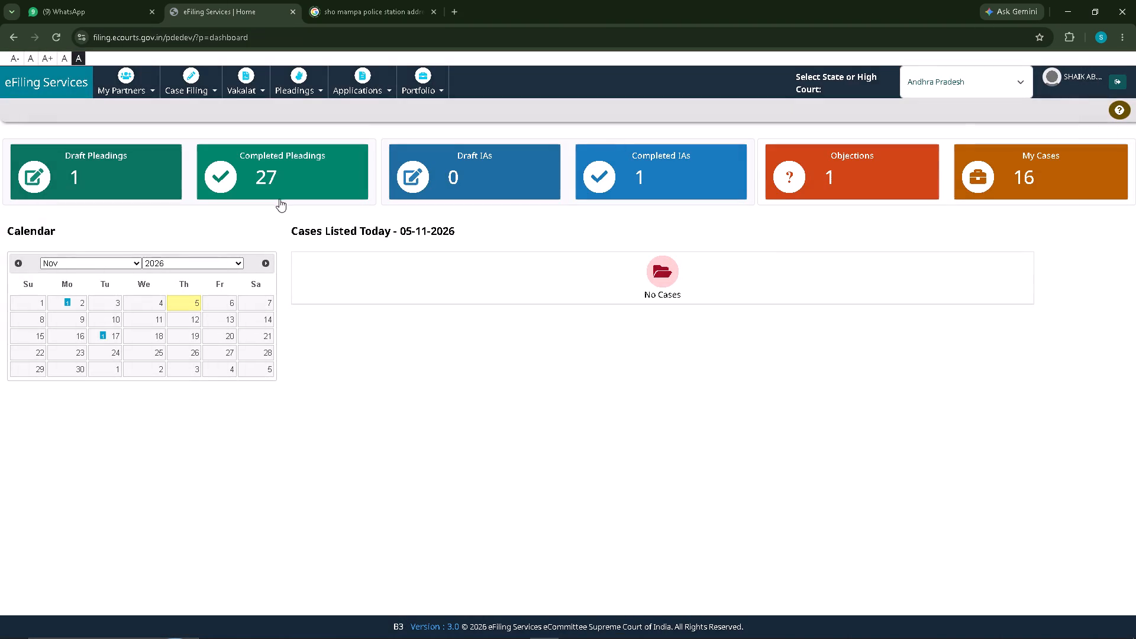
Check the case status of the completed bail pleading against SHO Mampa PS in the Completed Pleadings list.
left_click(283, 180)
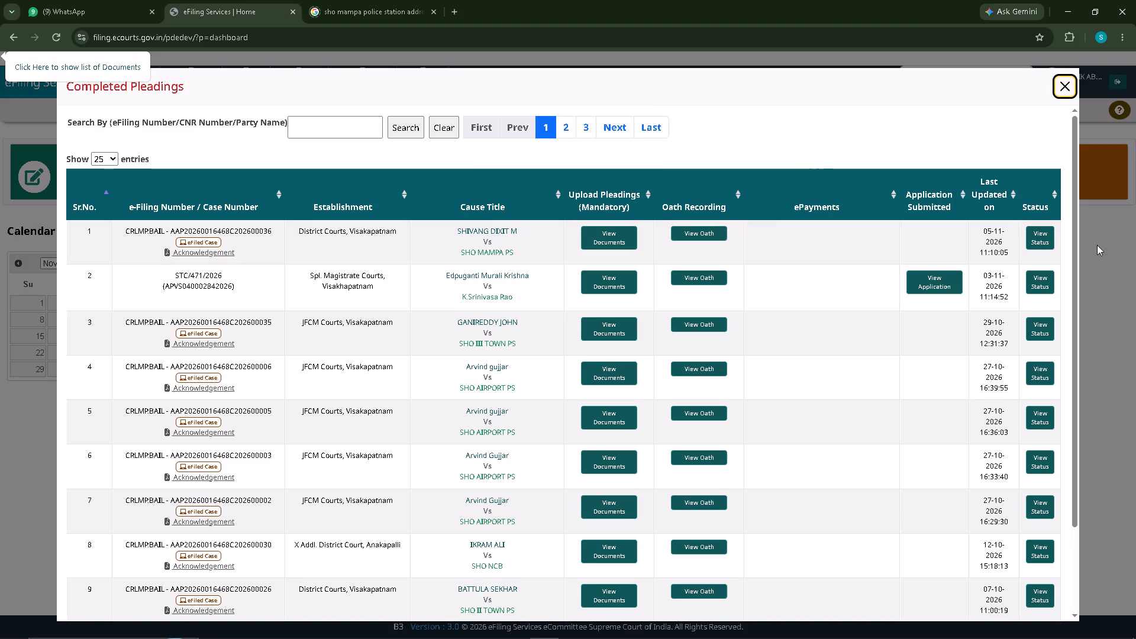
left_click(1044, 241)
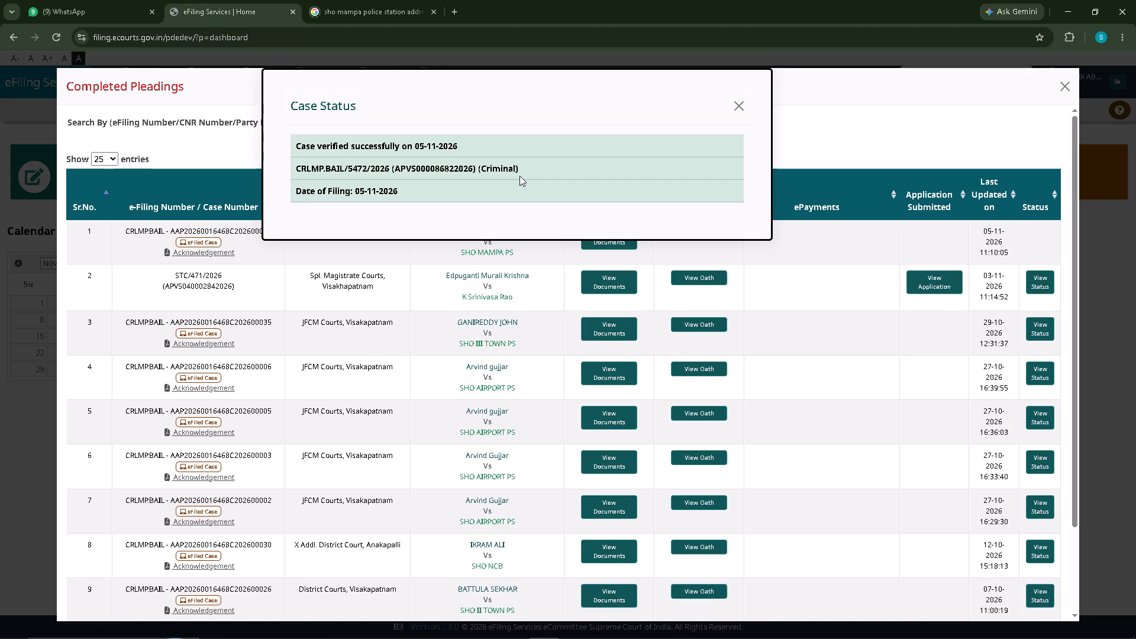
left_click(738, 108)
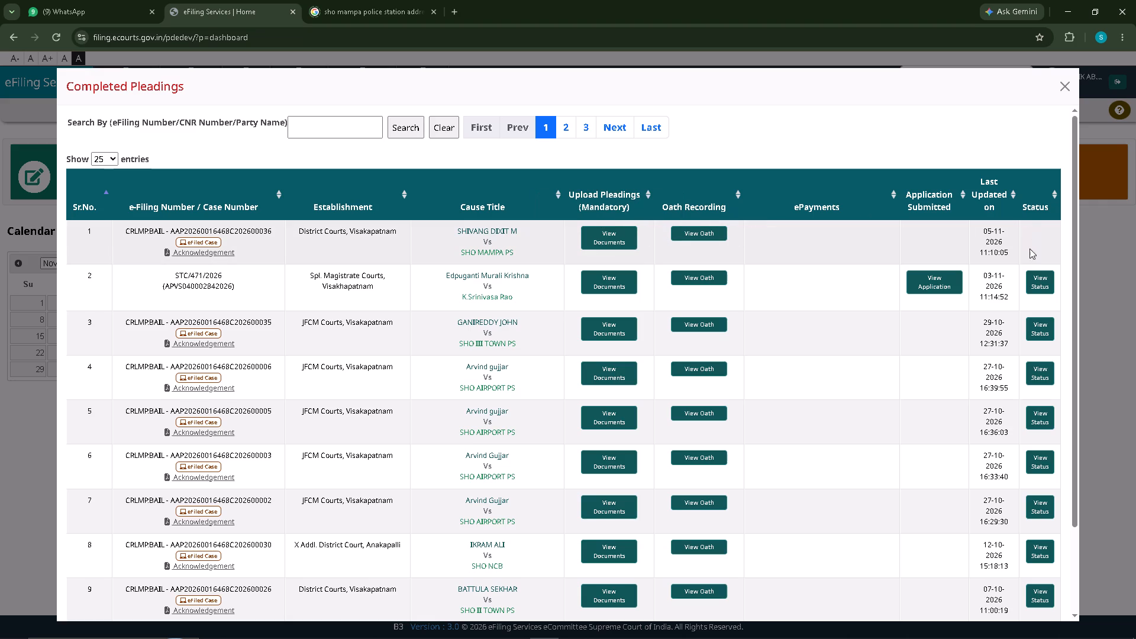
left_click(1045, 285)
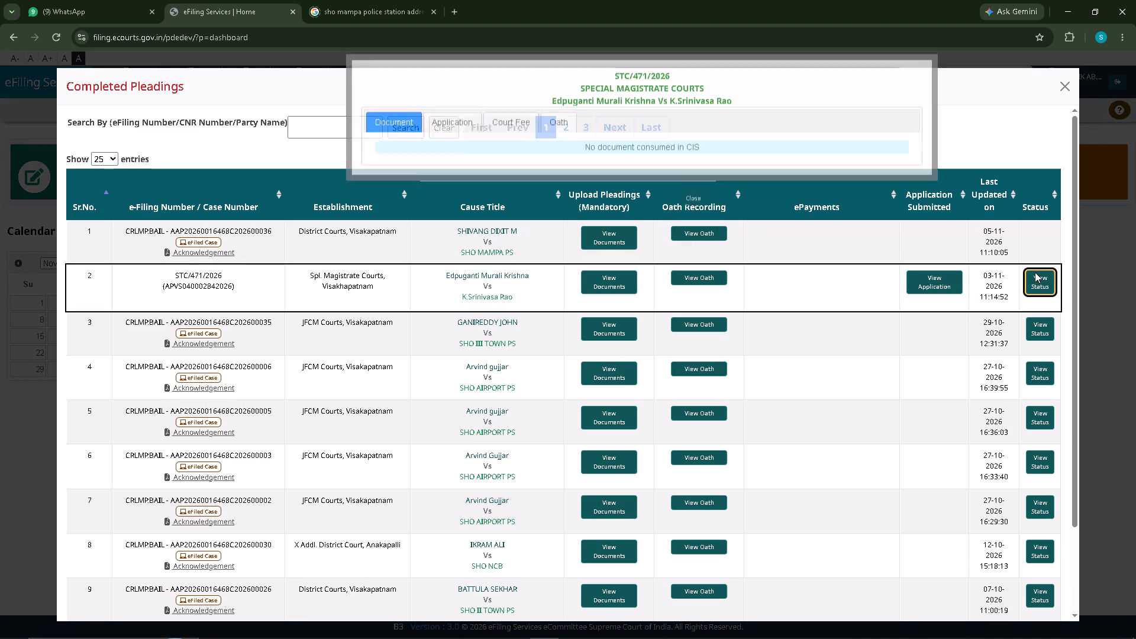
left_click(451, 140)
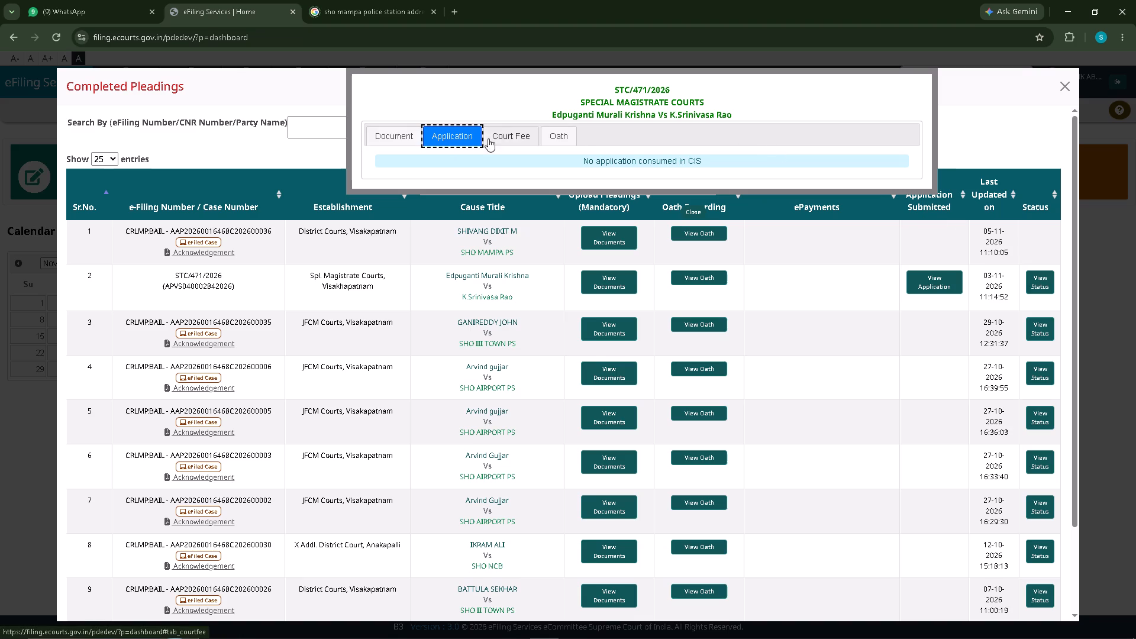
left_click(509, 131)
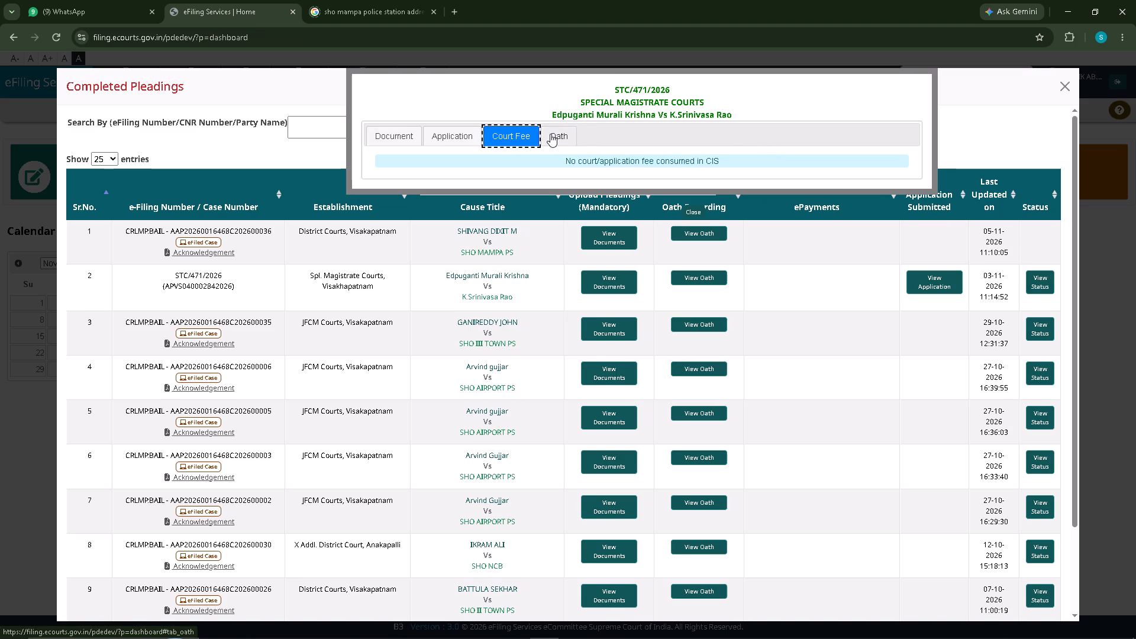
left_click(550, 134)
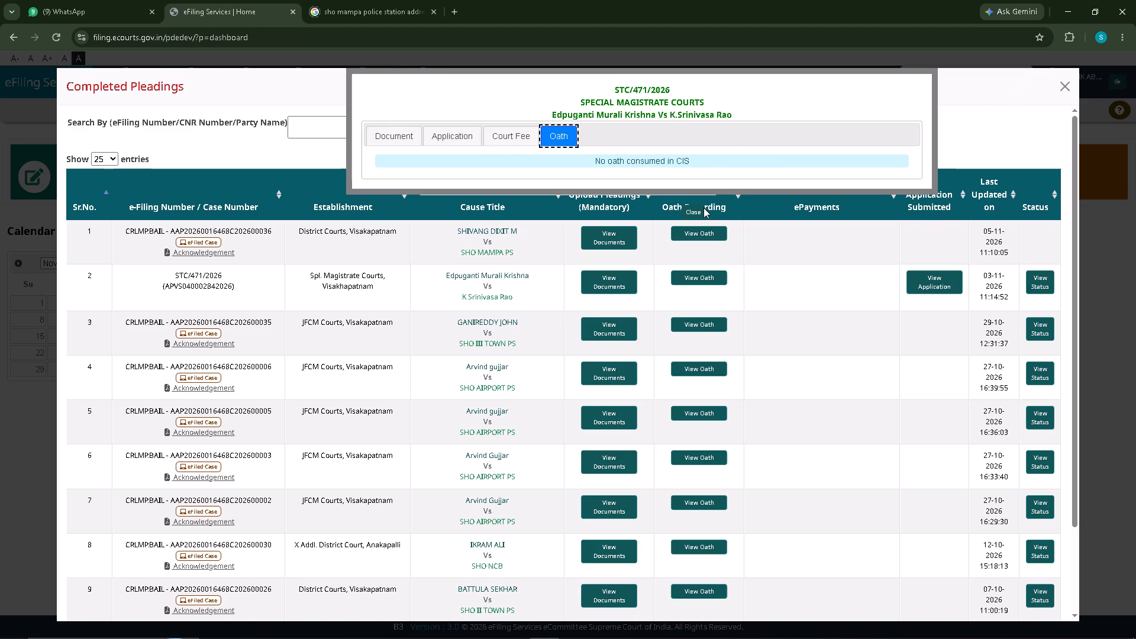
left_click(689, 211)
Check the case status of the completed bail pleading against SHO III Town PS, and close the Completed Pleadings list.
left_click(1035, 324)
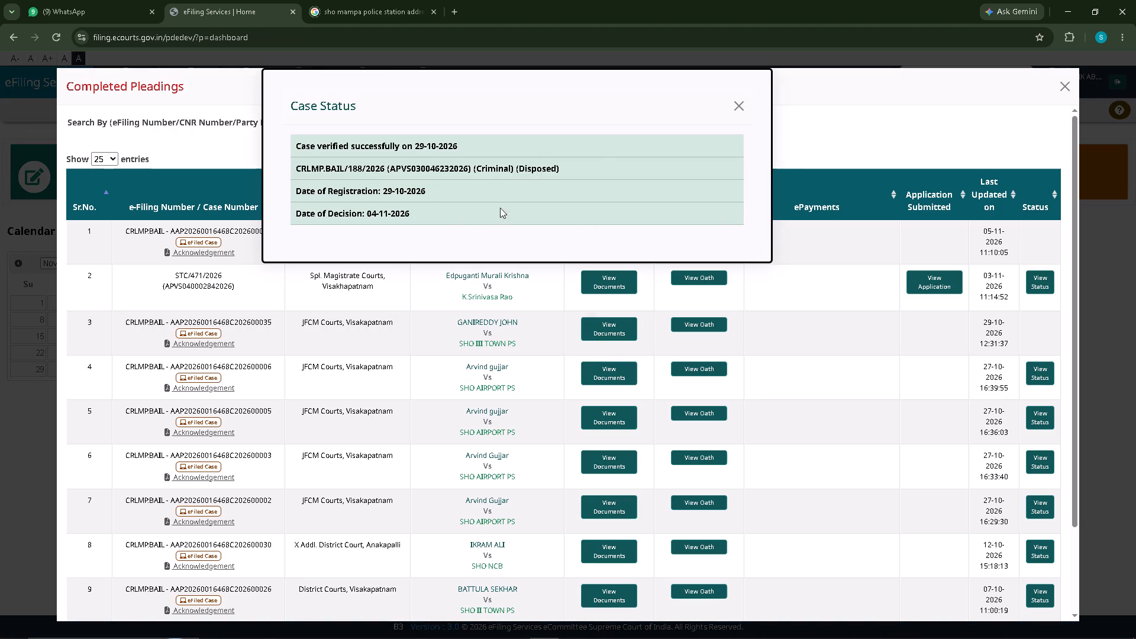
left_click(740, 102)
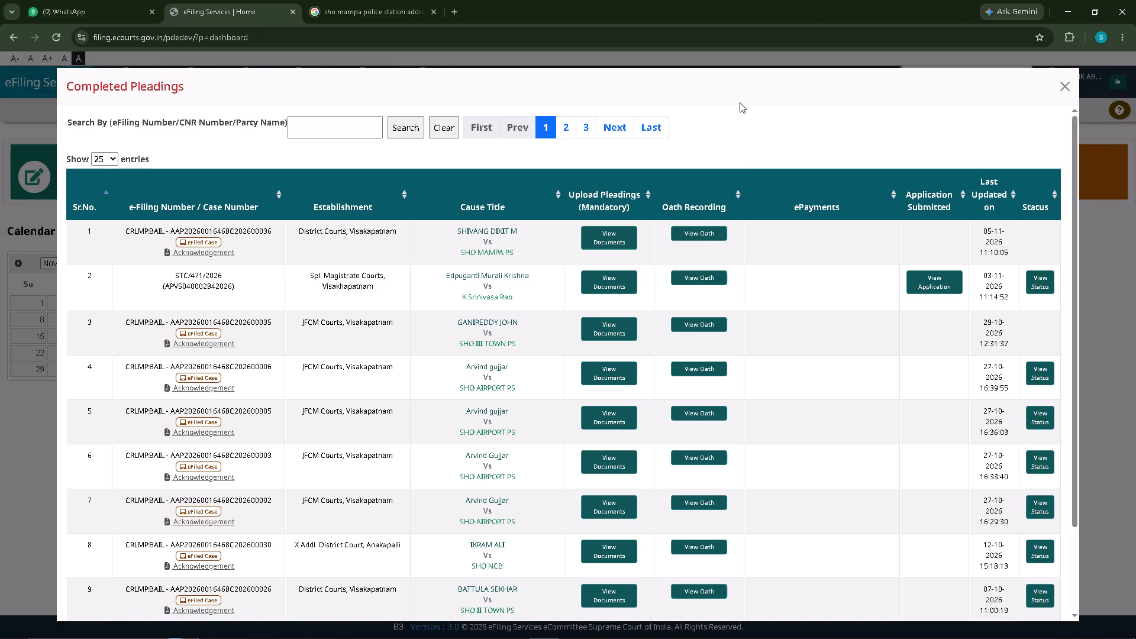
left_click(1068, 85)
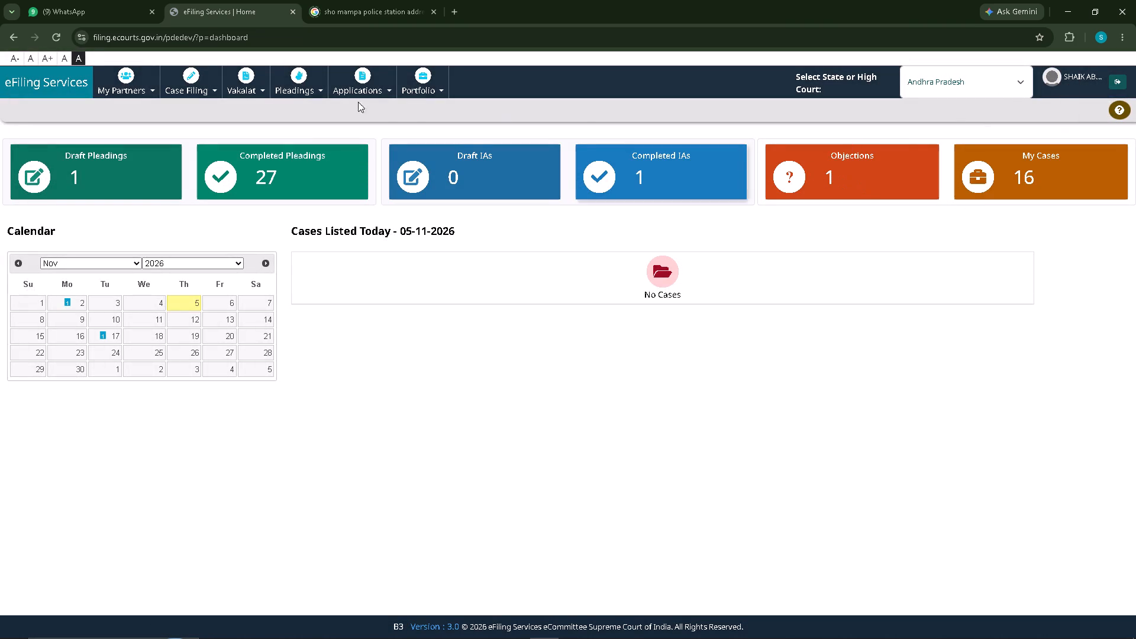
Reload the dashboard and examine the District Court cases under My Cases for their numbers, dates and statuses.
left_click(49, 33)
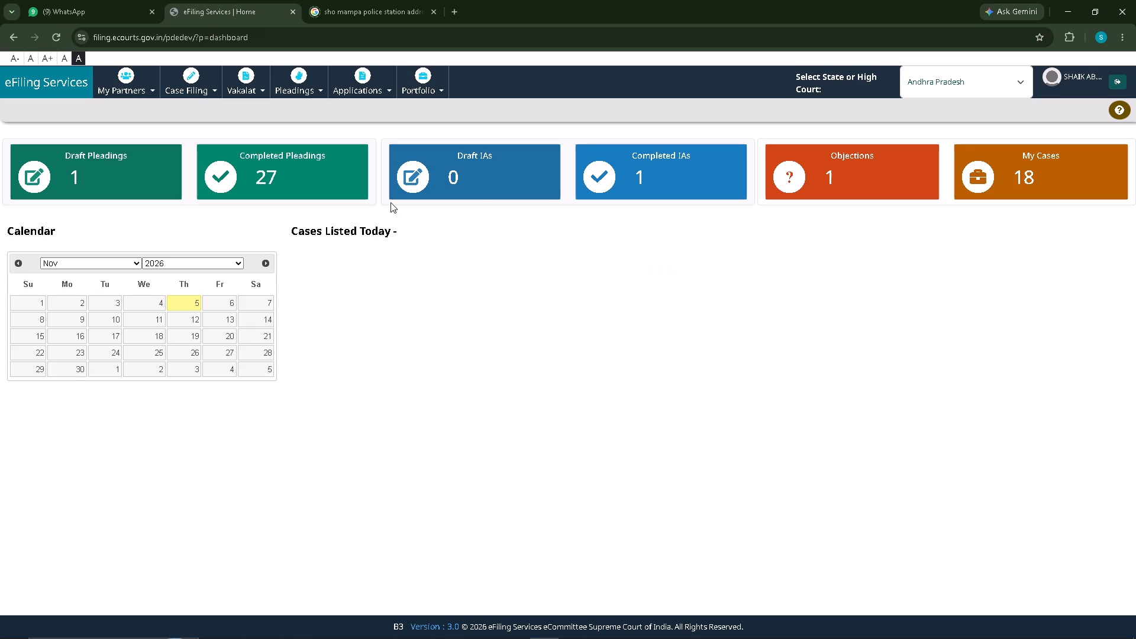
left_click(1051, 186)
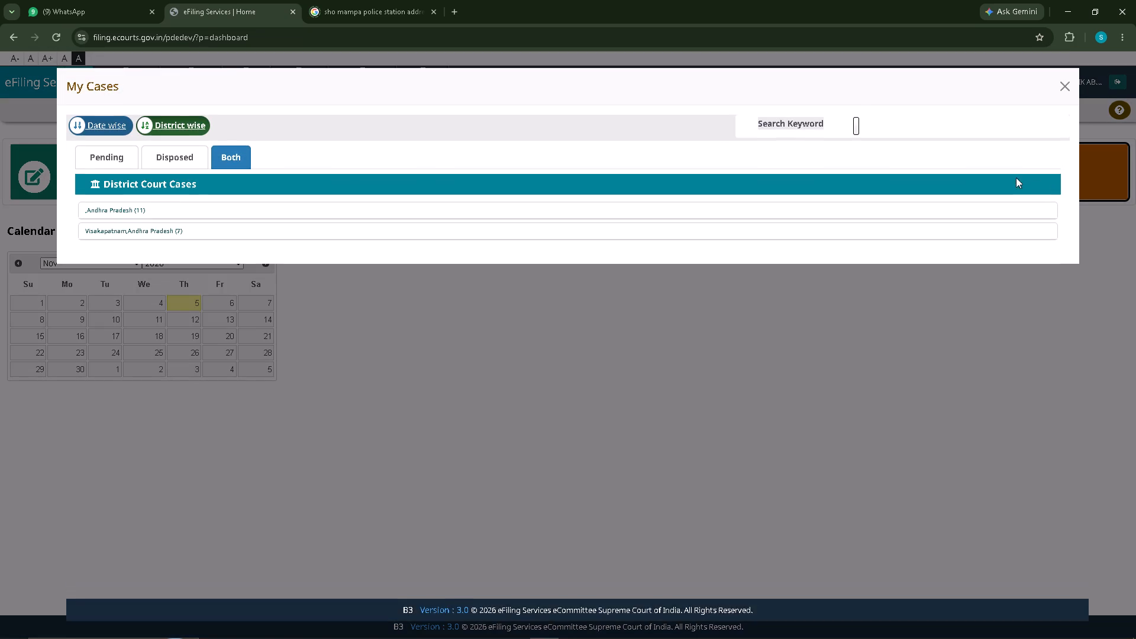
left_click(170, 234)
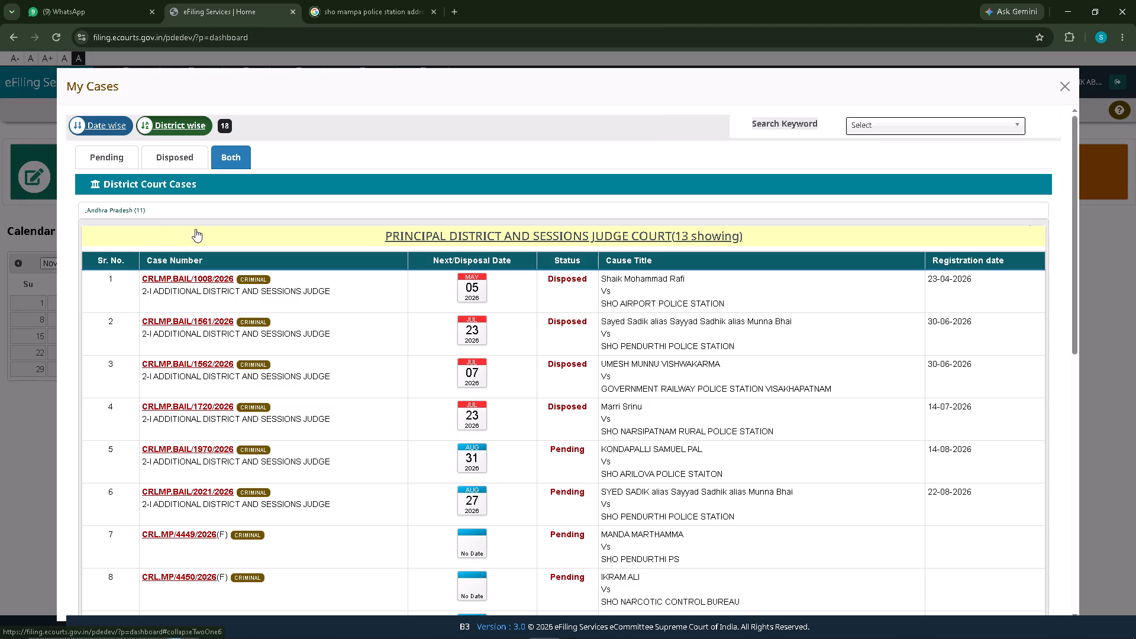
scroll(462, 320, "down", 7)
scroll(666, 441, "down", 5)
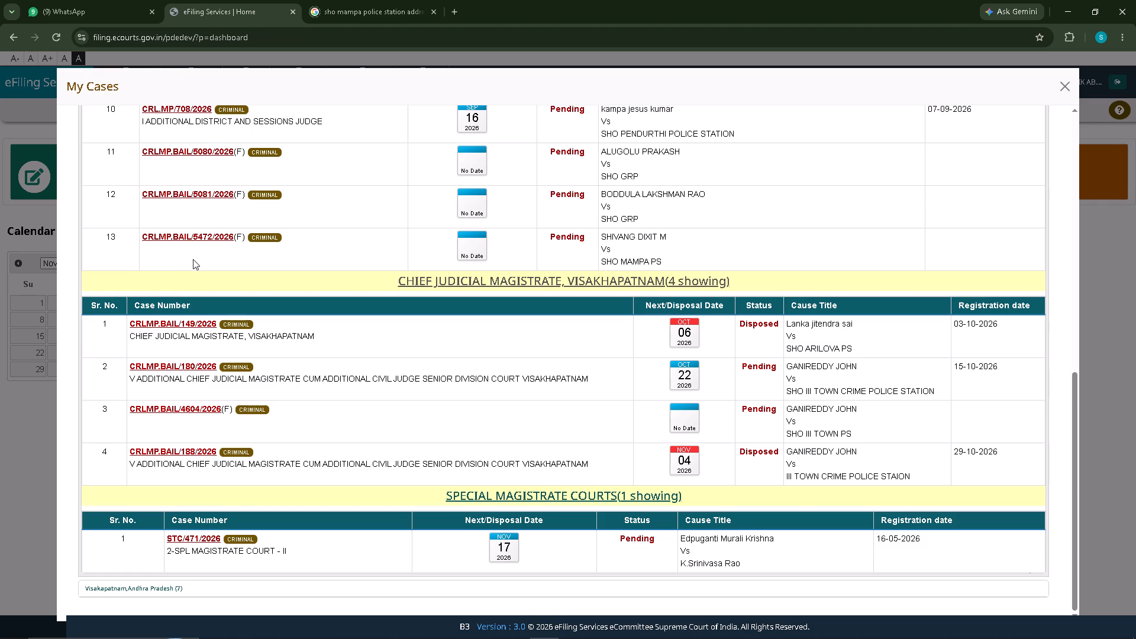
scroll(263, 217, "up", 1)
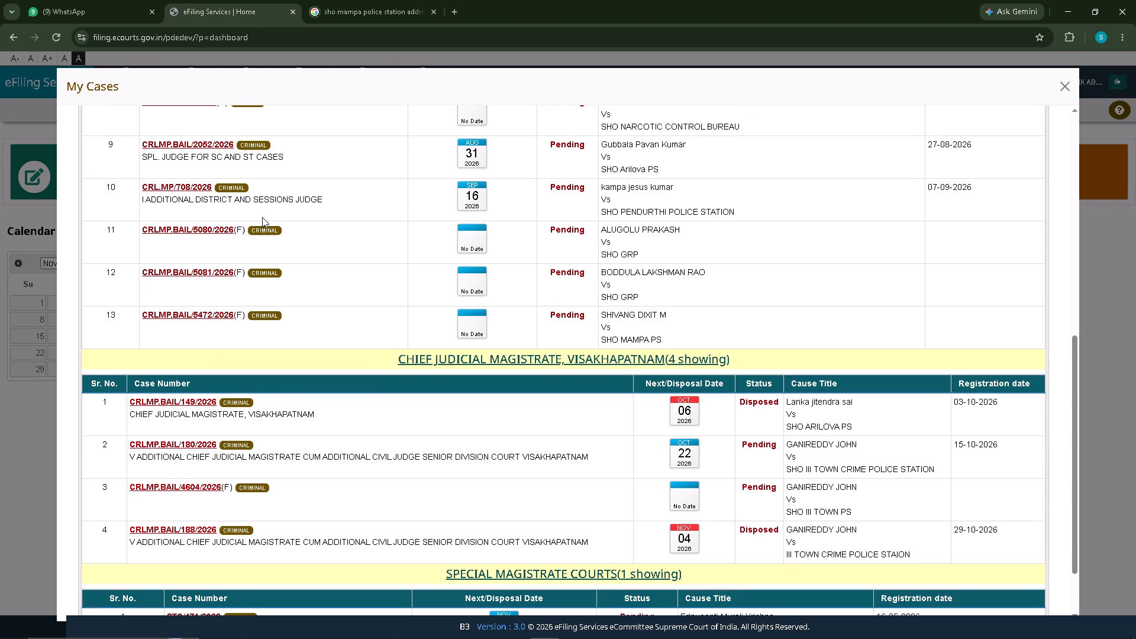
scroll(262, 217, "up", 2)
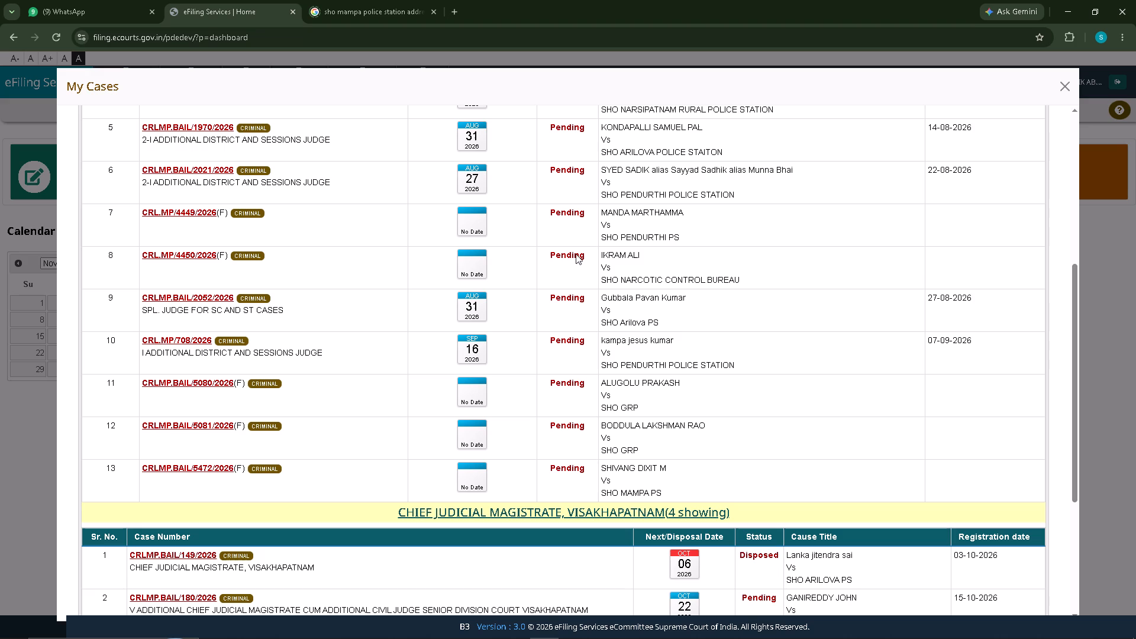
scroll(475, 249, "down", 1)
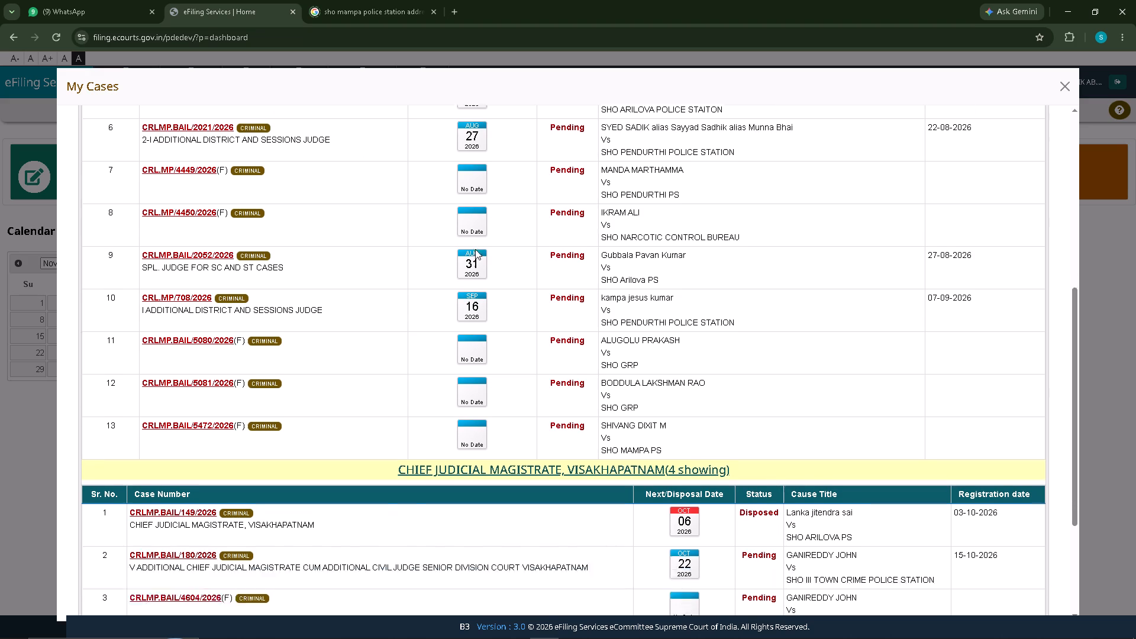
left_click(216, 391)
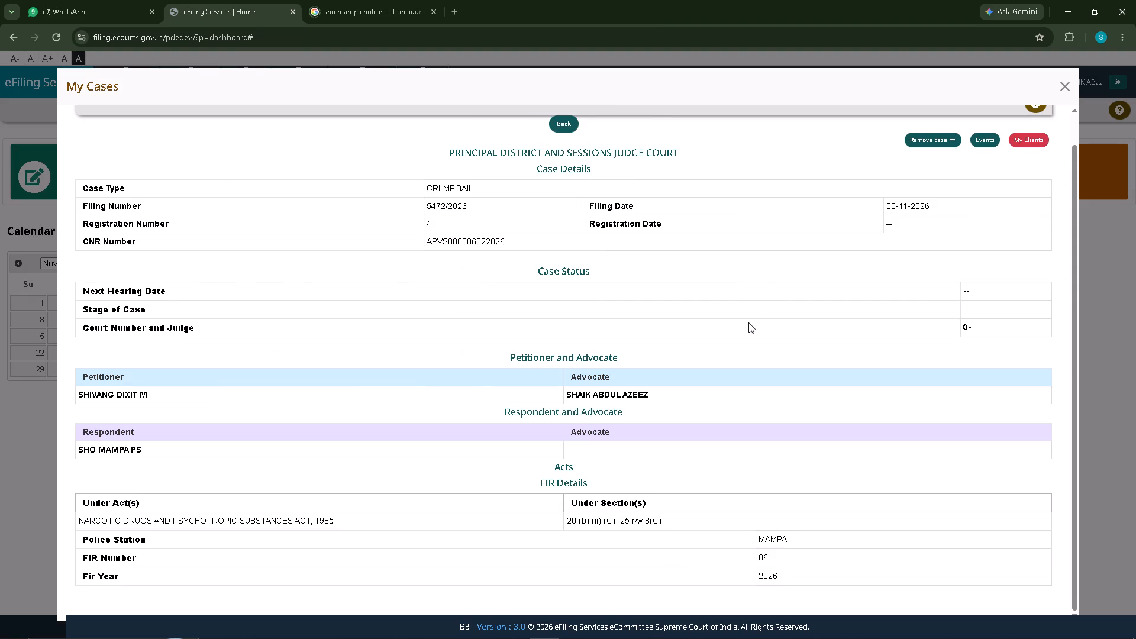